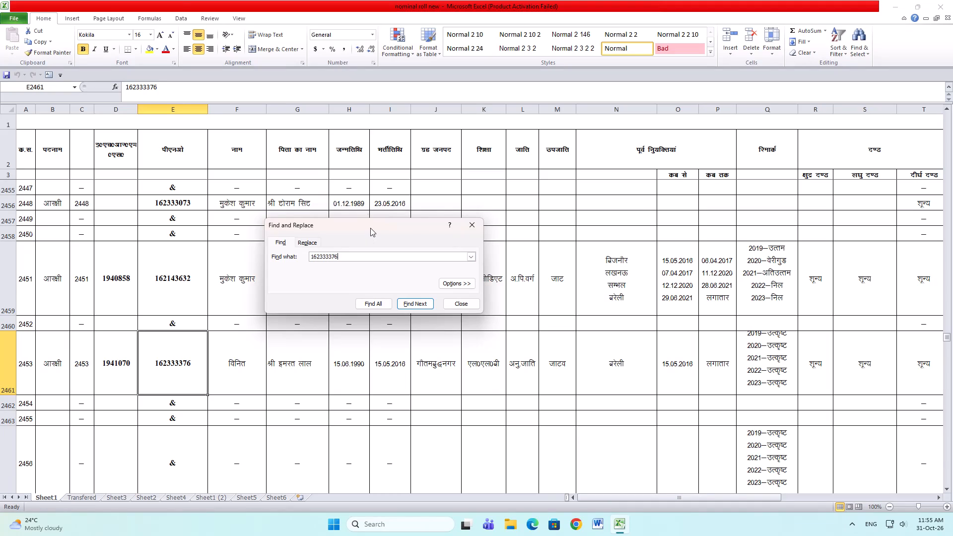
Replace the current search term with a different constable's PNO number and find that record in the nominal roll.
{"action": "key", "text": "BackSpace"}
{"action": "key", "text": "BackSpace"}
{"action": "key", "text": "BackSpace"}
{"action": "key", "text": "BackSpace"}
{"action": "key", "text": "BackSpace"}
{"action": "key", "text": "BackSpace"}
{"action": "key", "text": "BackSpace"}
{"action": "key", "text": "BackSpace"}
{"action": "key", "text": "BackSpace"}
{"action": "key", "text": "BackSpace"}
{"action": "key", "text": "BackSpace"}
{"action": "key", "text": "BackSpace"}
{"action": "key", "text": "BackSpace"}
{"action": "key", "text": "BackSpace"}
{"action": "key", "text": "BackSpace"}
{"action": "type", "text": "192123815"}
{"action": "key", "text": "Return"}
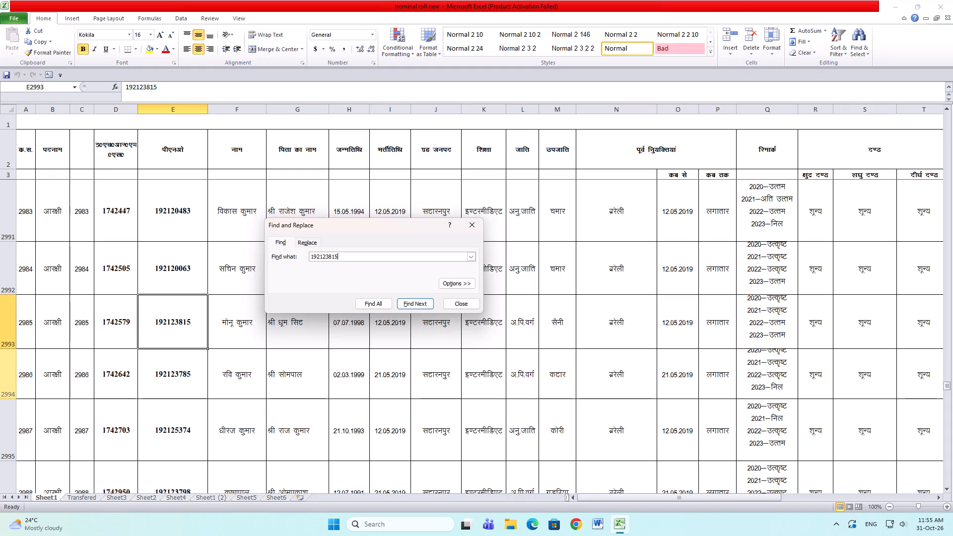
Search the nominal roll for the next constable's PNO number, repeating the search to check for further matches.
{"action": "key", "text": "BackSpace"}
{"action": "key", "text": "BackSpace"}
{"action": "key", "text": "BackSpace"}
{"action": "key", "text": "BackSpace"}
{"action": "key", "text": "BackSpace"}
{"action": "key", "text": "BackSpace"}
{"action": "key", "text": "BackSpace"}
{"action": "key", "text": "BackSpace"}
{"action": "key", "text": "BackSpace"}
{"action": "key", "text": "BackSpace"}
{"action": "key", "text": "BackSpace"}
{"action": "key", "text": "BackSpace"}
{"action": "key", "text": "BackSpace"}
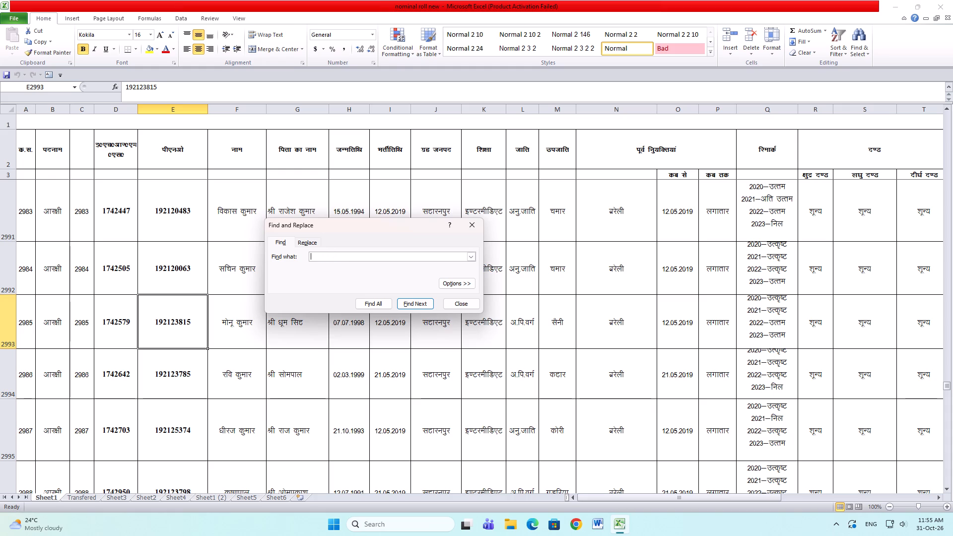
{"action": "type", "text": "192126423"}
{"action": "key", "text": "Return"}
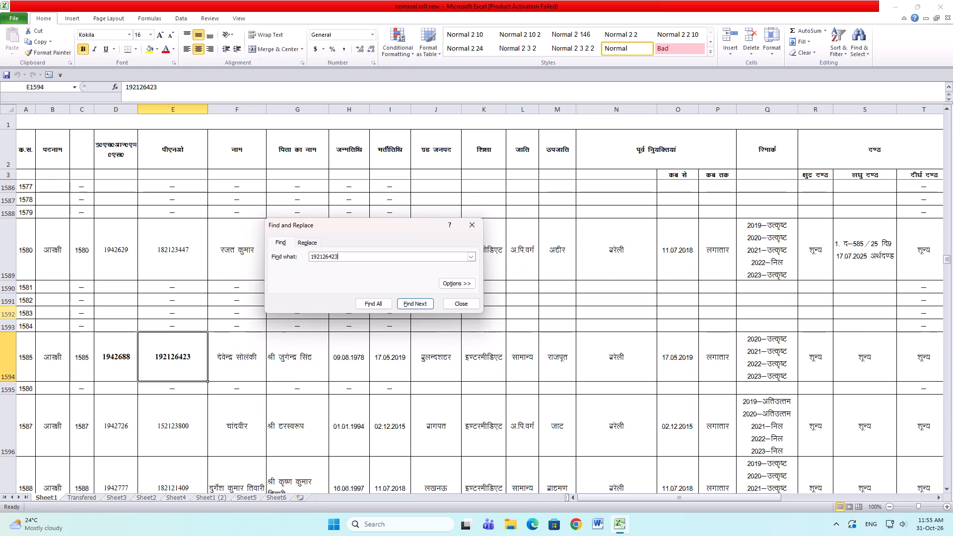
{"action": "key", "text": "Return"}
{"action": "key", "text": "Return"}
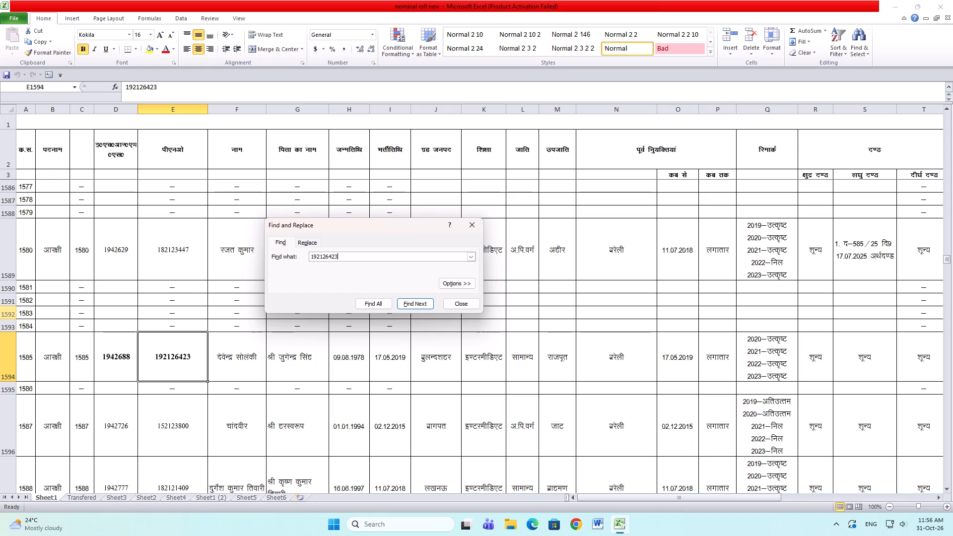
Clear the previous PNO number from the search and find another constable's record by PNO number in Sheet1.
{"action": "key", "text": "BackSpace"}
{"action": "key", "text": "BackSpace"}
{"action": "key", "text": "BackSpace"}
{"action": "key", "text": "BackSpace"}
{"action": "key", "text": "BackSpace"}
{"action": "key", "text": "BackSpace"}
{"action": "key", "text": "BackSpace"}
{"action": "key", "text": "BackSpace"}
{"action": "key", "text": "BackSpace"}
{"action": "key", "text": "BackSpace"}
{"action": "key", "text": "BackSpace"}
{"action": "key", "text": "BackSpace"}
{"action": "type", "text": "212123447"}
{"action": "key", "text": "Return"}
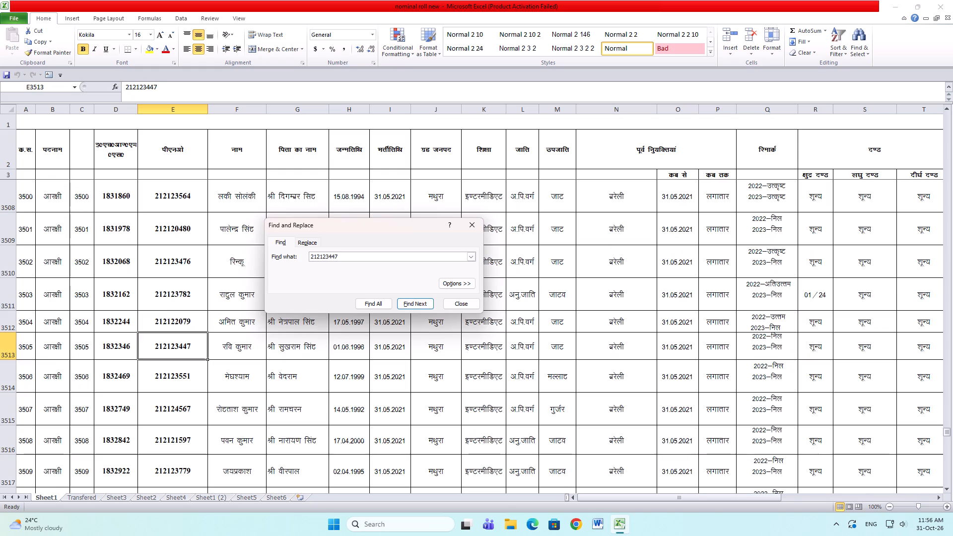
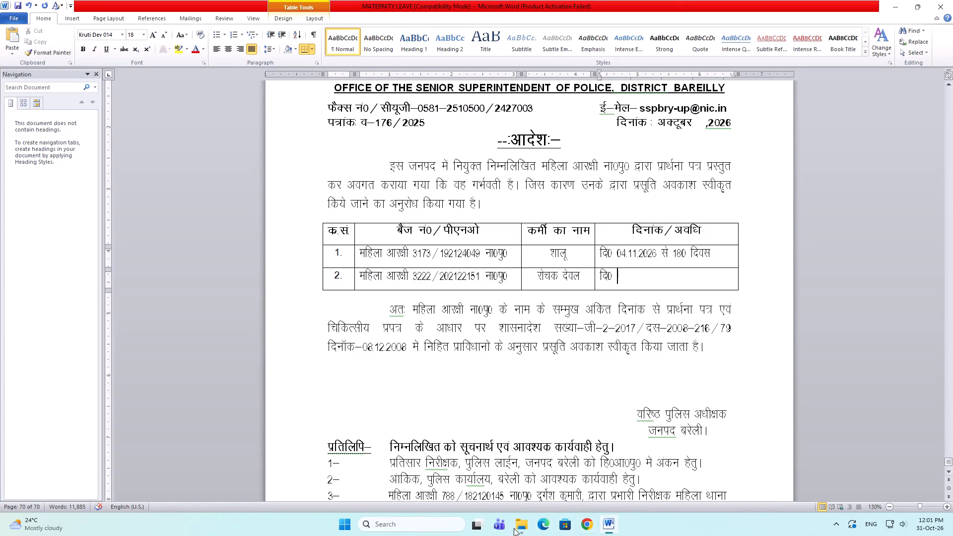
Switch to Excel by opening the recent workbook nominal roll new.
{"action": "left_click", "coordinate": [345, 527]}
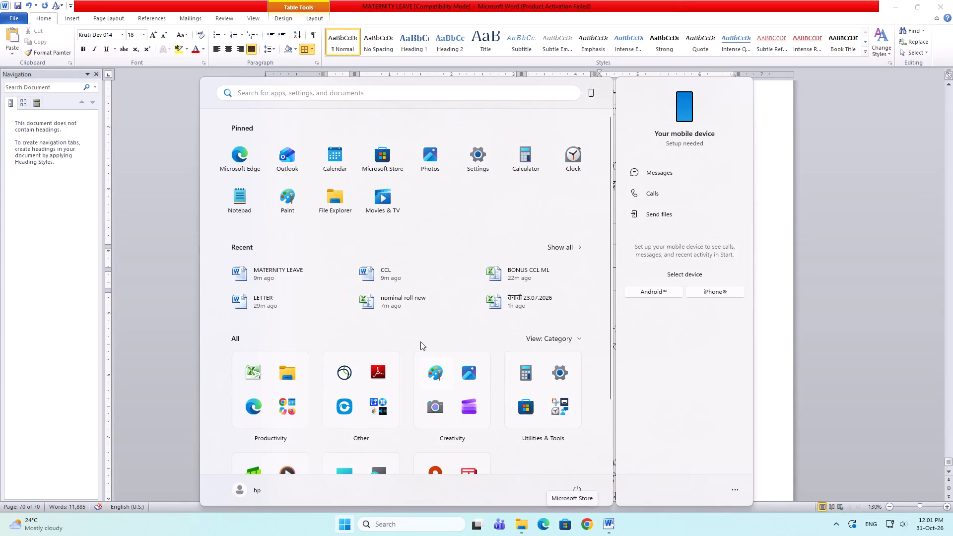
{"action": "left_click", "coordinate": [402, 306]}
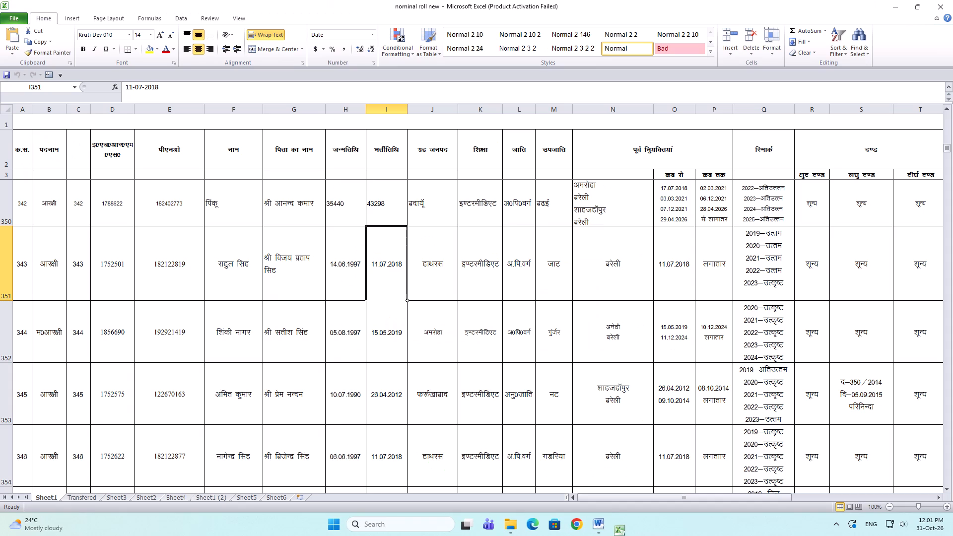
Open the recent posting workbook तैनाती 23.07.2026 without updating its external links.
{"action": "left_click", "coordinate": [331, 531]}
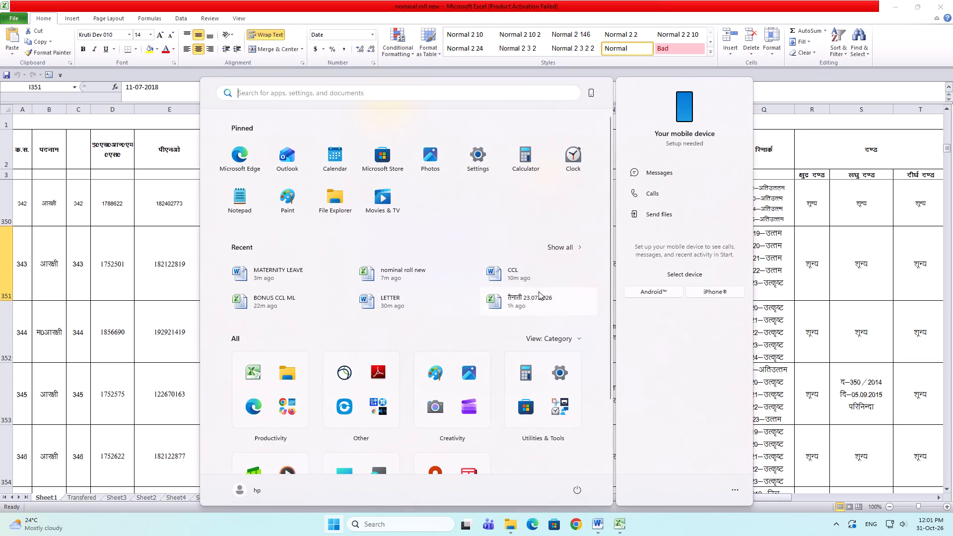
{"action": "left_click", "coordinate": [535, 295]}
{"action": "left_click", "coordinate": [535, 295]}
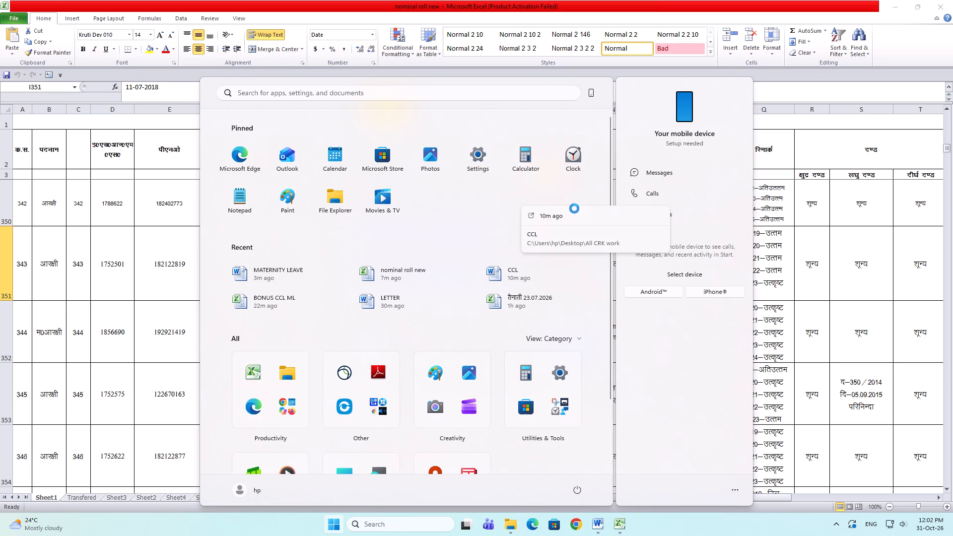
{"action": "left_click", "coordinate": [796, 257]}
{"action": "left_click", "coordinate": [574, 350]}
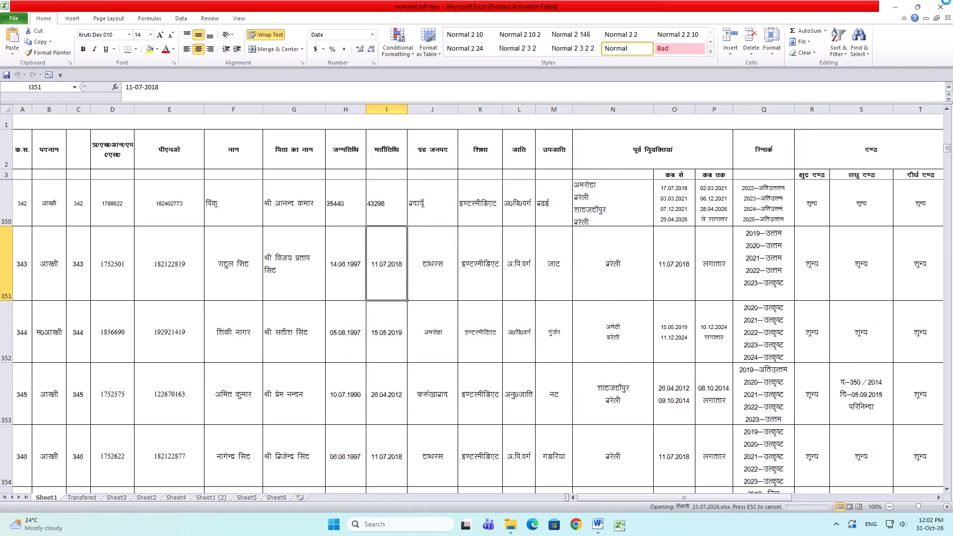
{"action": "left_click", "coordinate": [942, 0]}
{"action": "scroll", "coordinate": [42, 206], "scroll_direction": "down", "scroll_amount": 9}
{"action": "scroll", "coordinate": [123, 165], "scroll_direction": "up", "scroll_amount": 3}
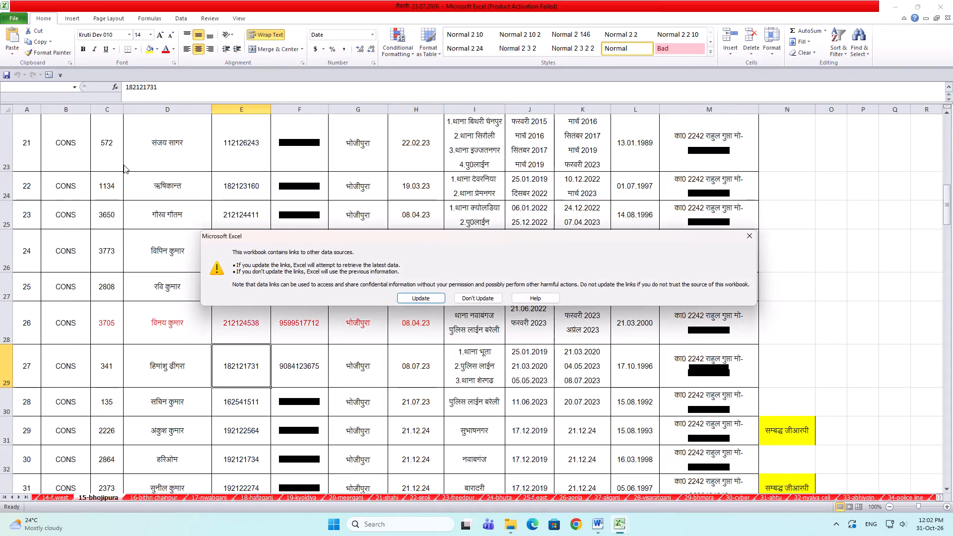
{"action": "scroll", "coordinate": [124, 165], "scroll_direction": "up", "scroll_amount": 5}
{"action": "left_click", "coordinate": [470, 297]}
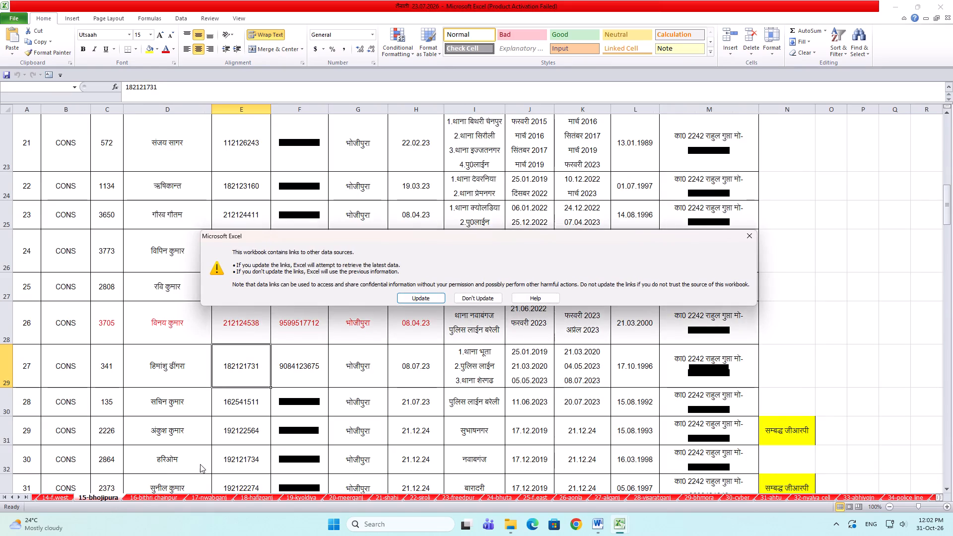
{"action": "left_click", "coordinate": [476, 300]}
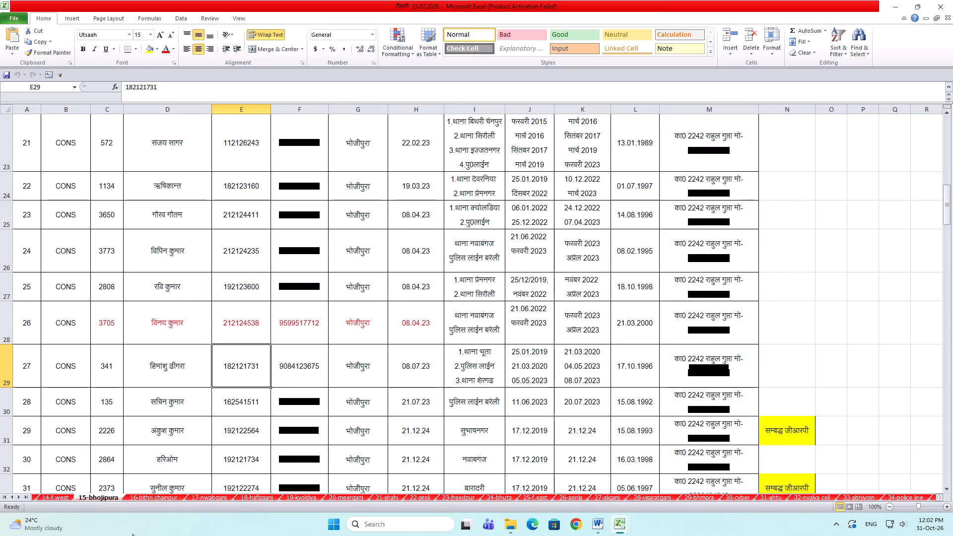
Insert a blank worksheet after the PAGE sheet at the end of the posting workbook.
{"action": "left_click", "coordinate": [25, 499]}
{"action": "double_click", "coordinate": [30, 496]}
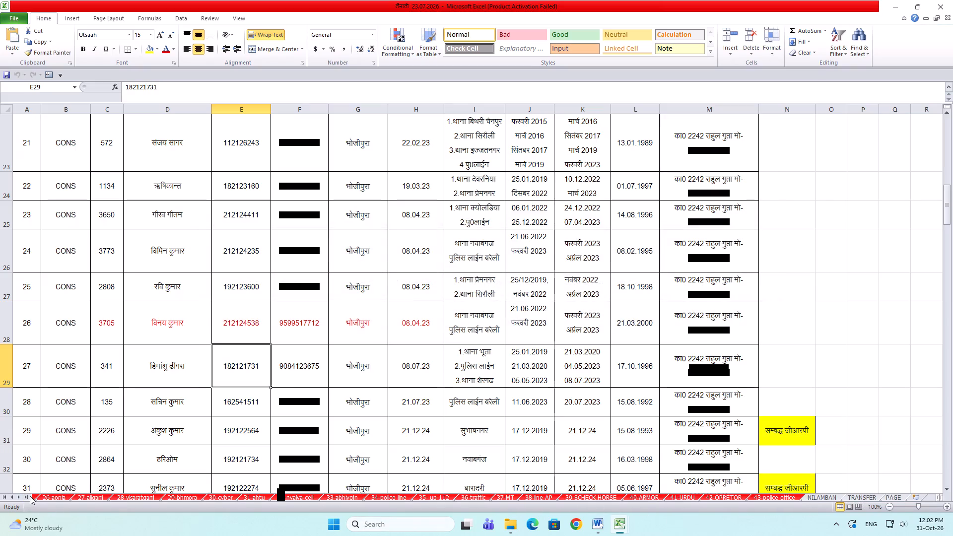
{"action": "double_click", "coordinate": [28, 497]}
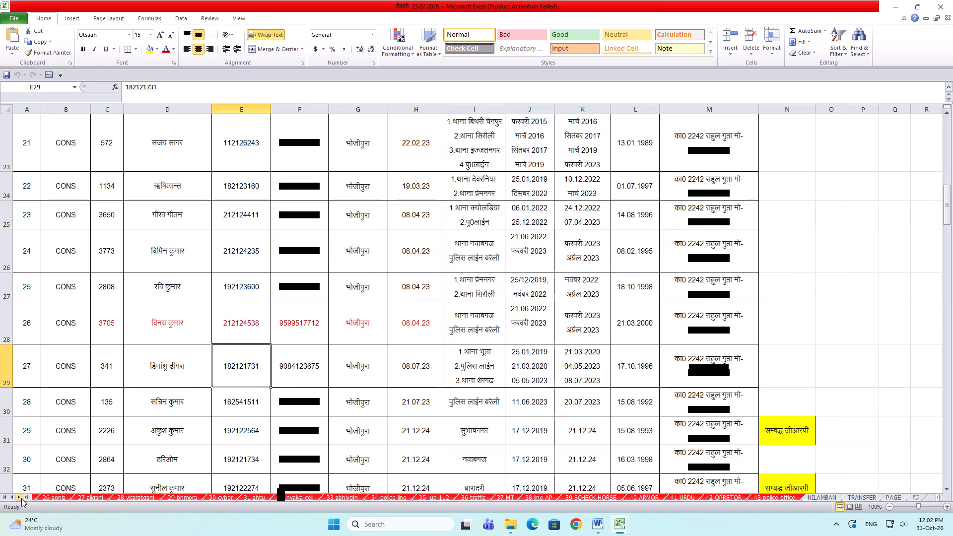
{"action": "left_click", "coordinate": [20, 498]}
{"action": "left_click", "coordinate": [20, 498]}
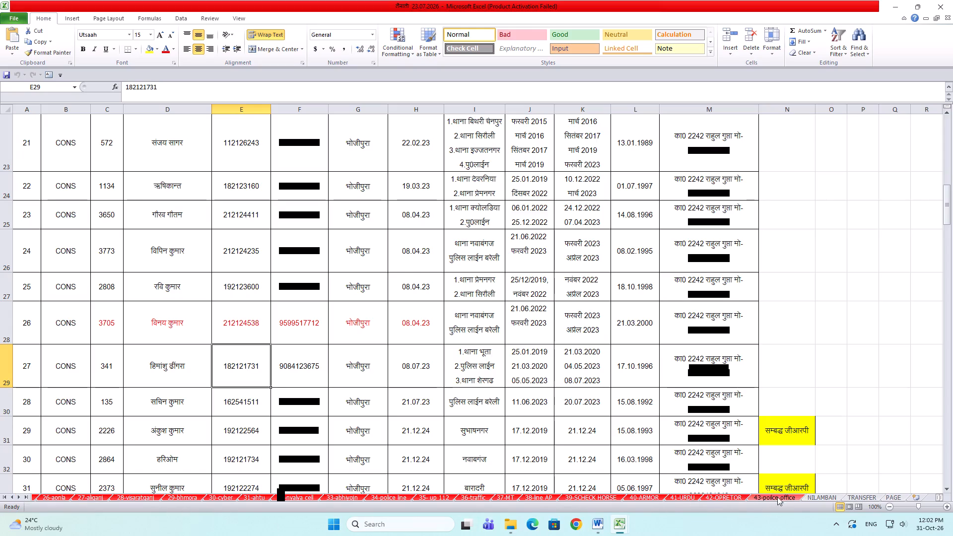
{"action": "left_click", "coordinate": [916, 497]}
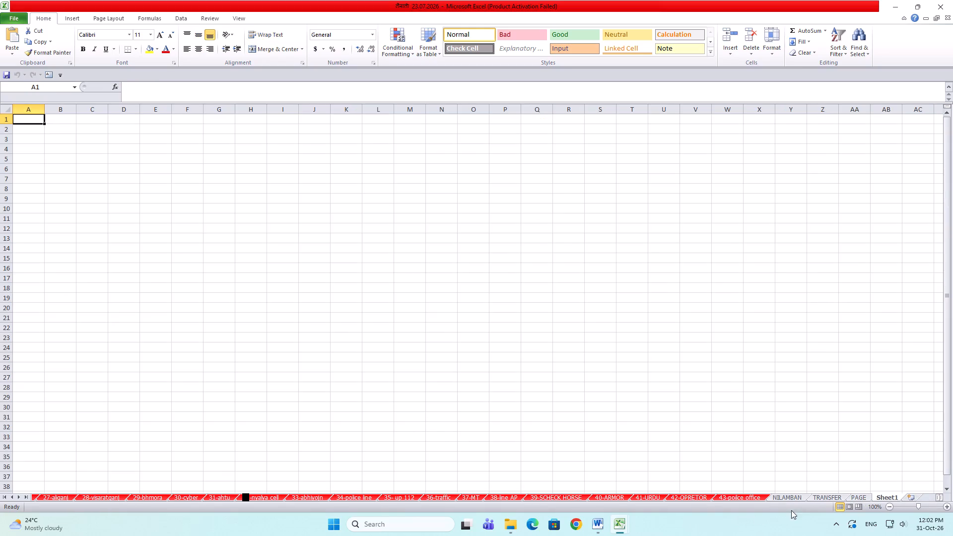
{"action": "left_click", "coordinate": [940, 497]}
Check the PAGE sheet and the blank sheet, and bring up the 43-police office posting list.
{"action": "left_click", "coordinate": [853, 494]}
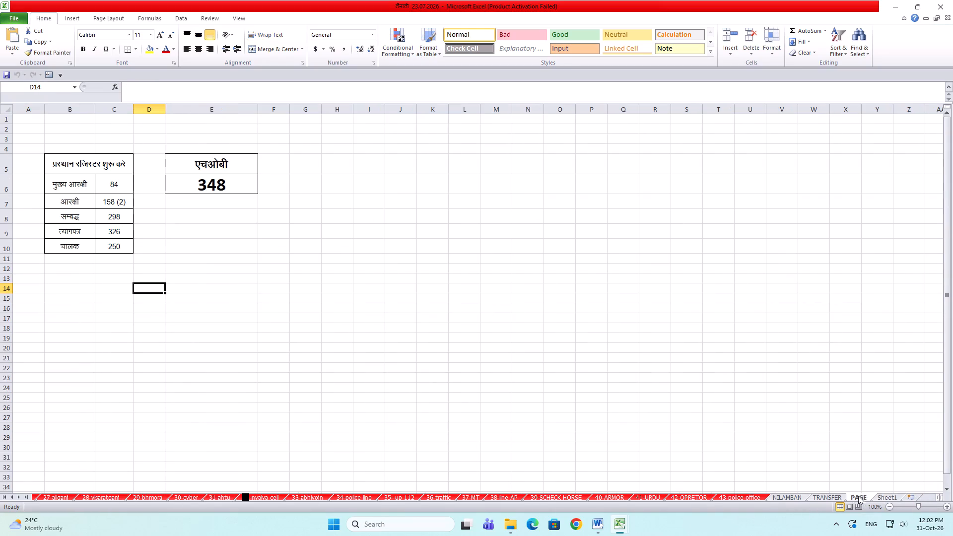
{"action": "left_click", "coordinate": [883, 496]}
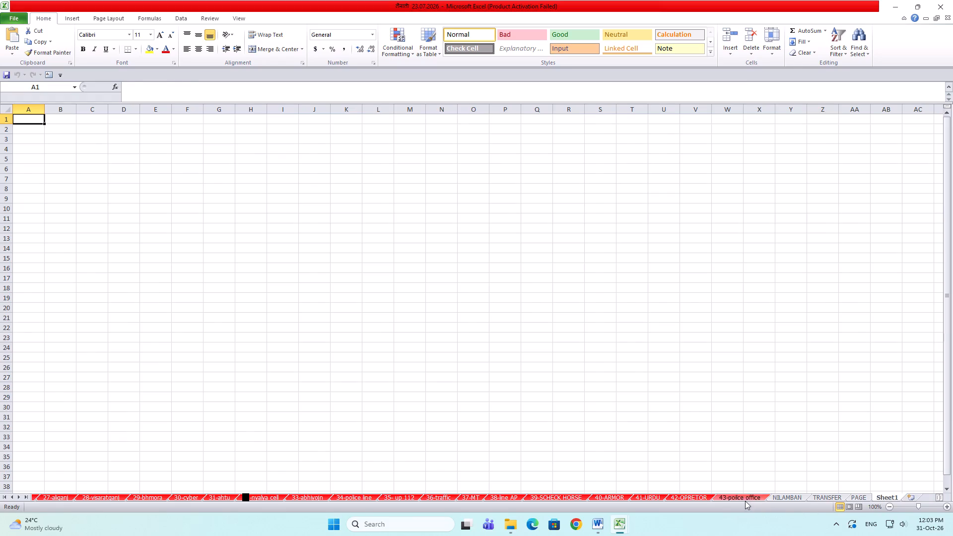
{"action": "left_click", "coordinate": [744, 500]}
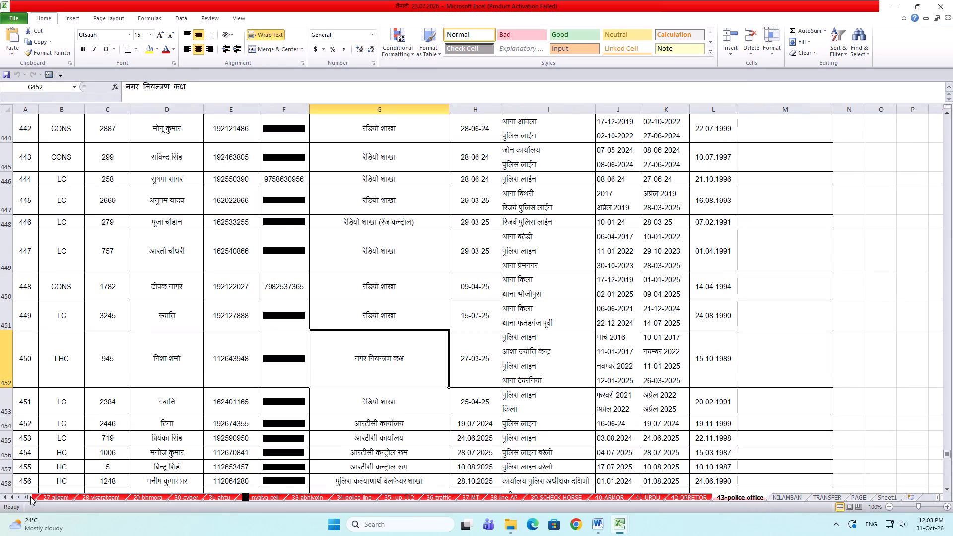
Bring up the 6-cbganj station's posting sheet.
{"action": "left_click", "coordinate": [30, 496]}
{"action": "left_click", "coordinate": [27, 497]}
{"action": "left_click", "coordinate": [25, 497]}
{"action": "left_click", "coordinate": [17, 497]}
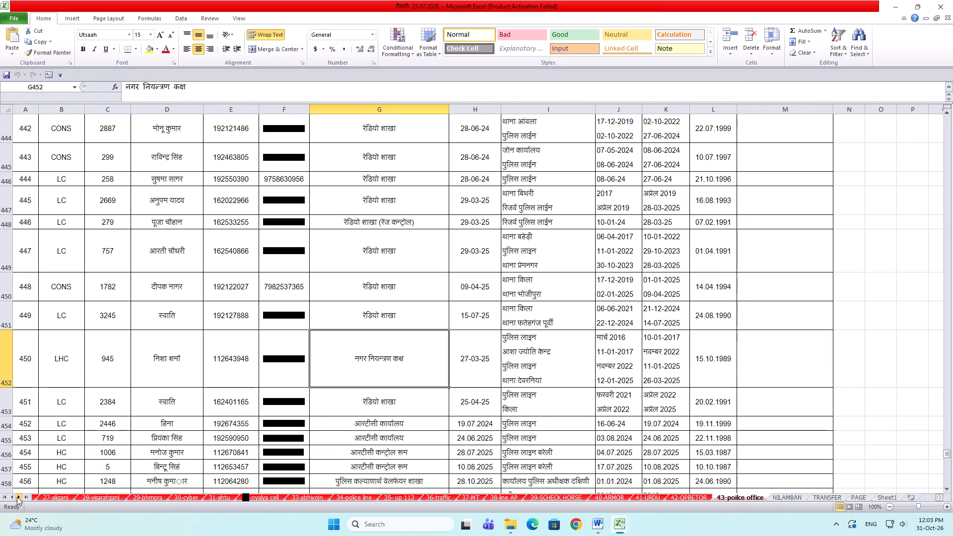
{"action": "left_click", "coordinate": [10, 497]}
{"action": "triple_click", "coordinate": [10, 497]}
{"action": "triple_click", "coordinate": [10, 497]}
{"action": "triple_click", "coordinate": [10, 497]}
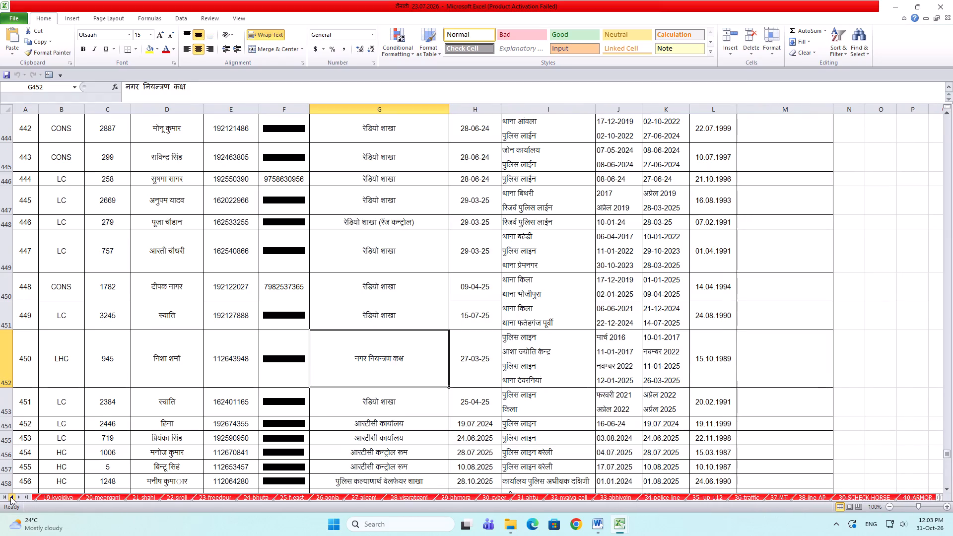
{"action": "triple_click", "coordinate": [10, 497]}
{"action": "triple_click", "coordinate": [10, 497]}
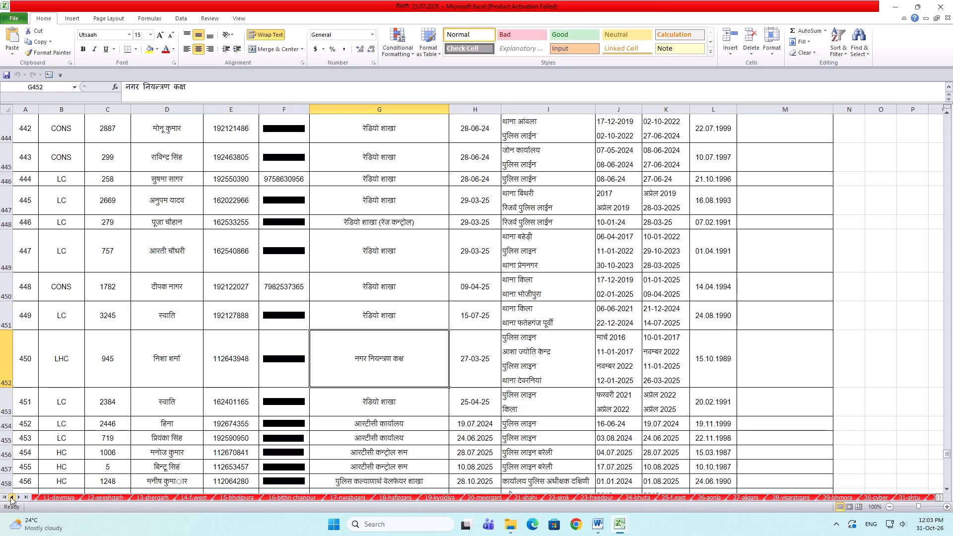
{"action": "triple_click", "coordinate": [10, 497]}
{"action": "left_click", "coordinate": [10, 497]}
{"action": "right_click", "coordinate": [10, 497]}
{"action": "left_click", "coordinate": [10, 497]}
{"action": "left_click", "coordinate": [10, 497]}
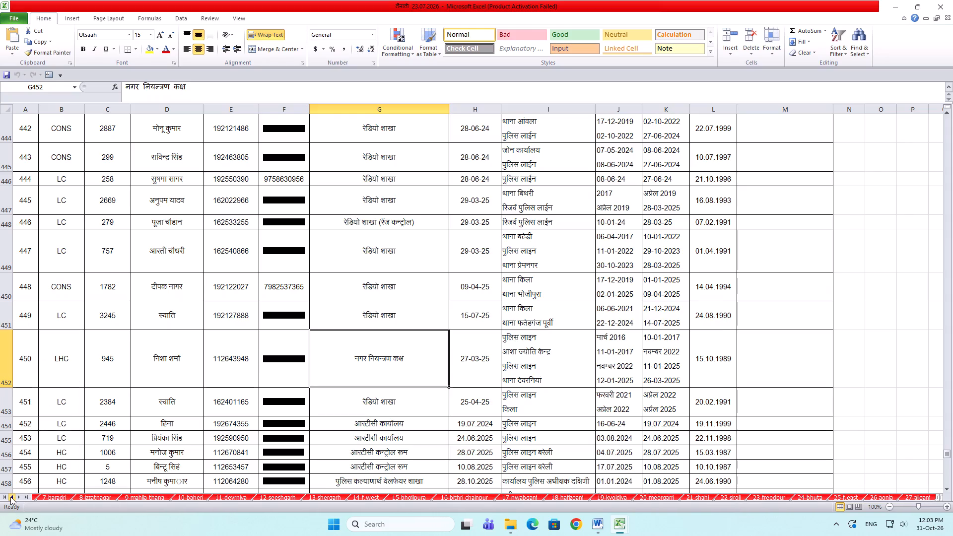
{"action": "left_click", "coordinate": [10, 497]}
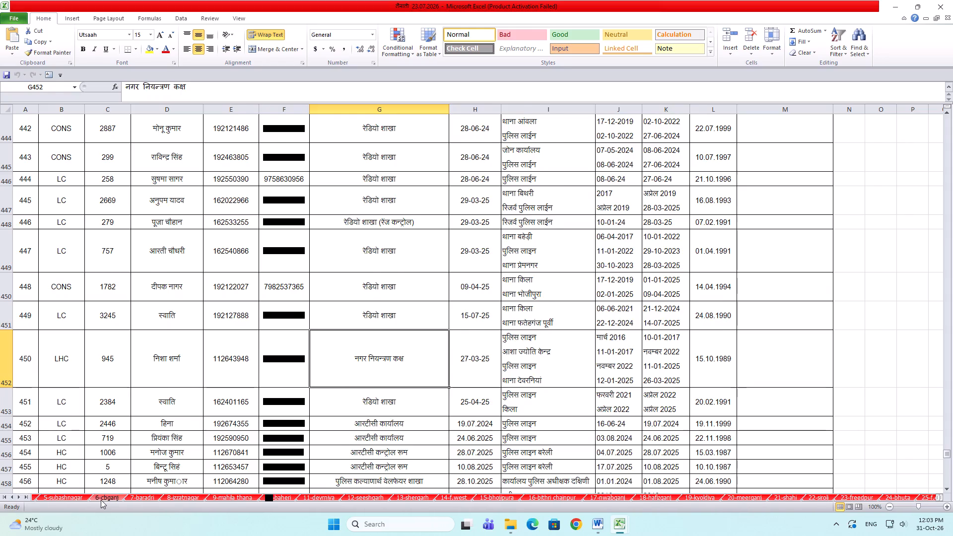
{"action": "left_click", "coordinate": [101, 499]}
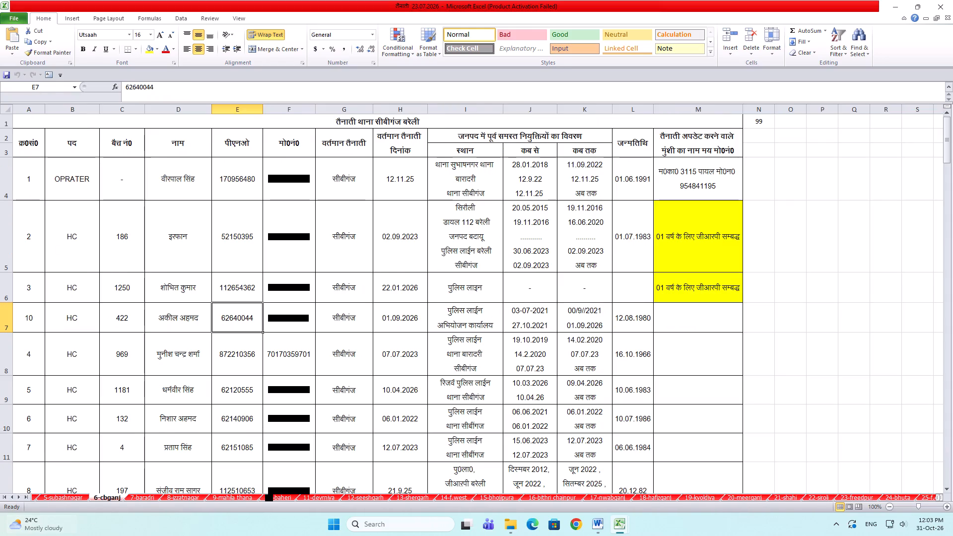
Examine the 6-cbganj posting list down to its final entries and back to the women constables' rows.
{"action": "scroll", "coordinate": [153, 330], "scroll_direction": "down", "scroll_amount": 6}
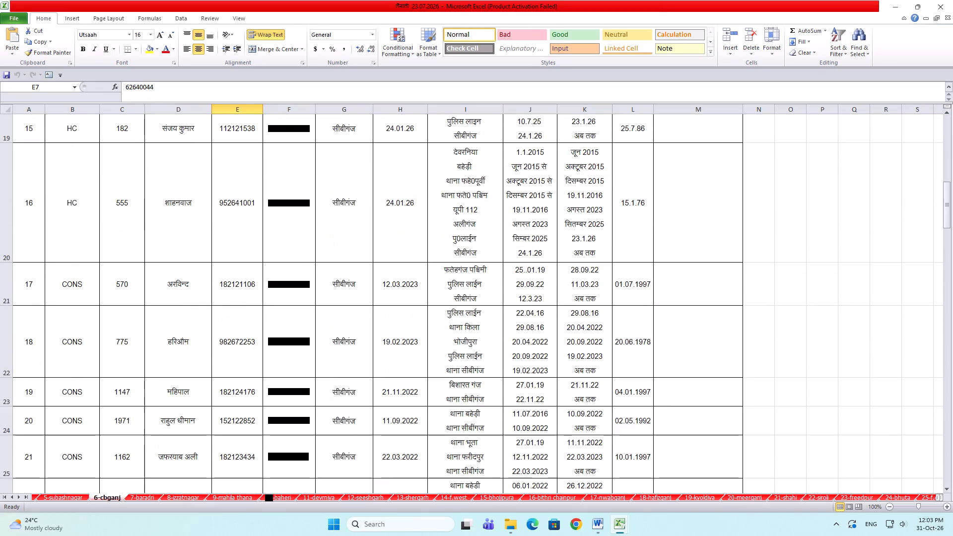
{"action": "scroll", "coordinate": [153, 326], "scroll_direction": "down", "scroll_amount": 5}
{"action": "scroll", "coordinate": [159, 280], "scroll_direction": "down", "scroll_amount": 9}
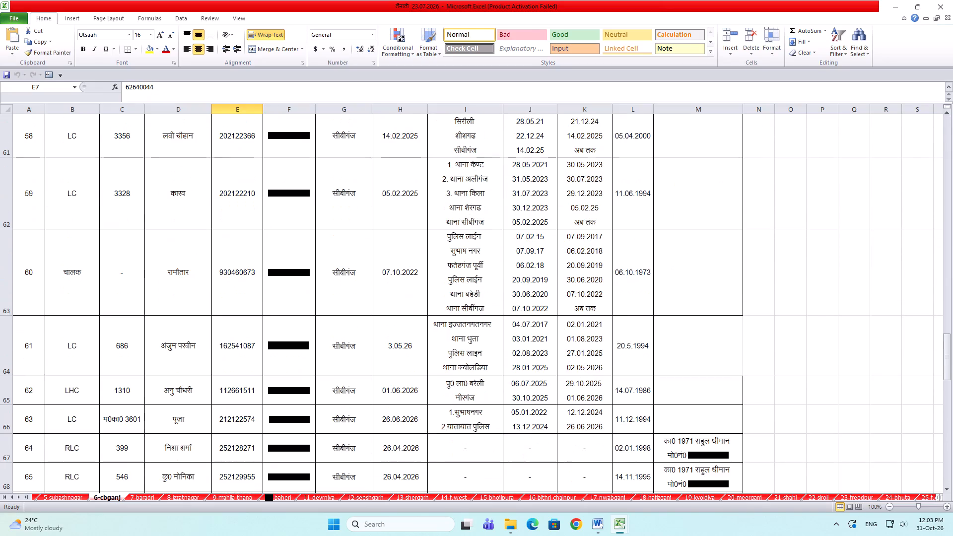
{"action": "scroll", "coordinate": [159, 284], "scroll_direction": "down", "scroll_amount": 2}
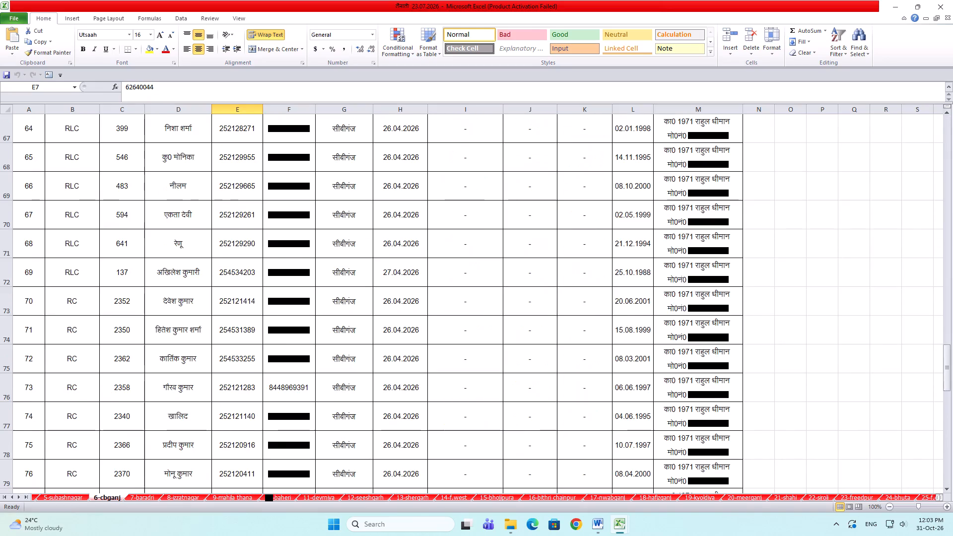
{"action": "scroll", "coordinate": [159, 284], "scroll_direction": "down", "scroll_amount": 2}
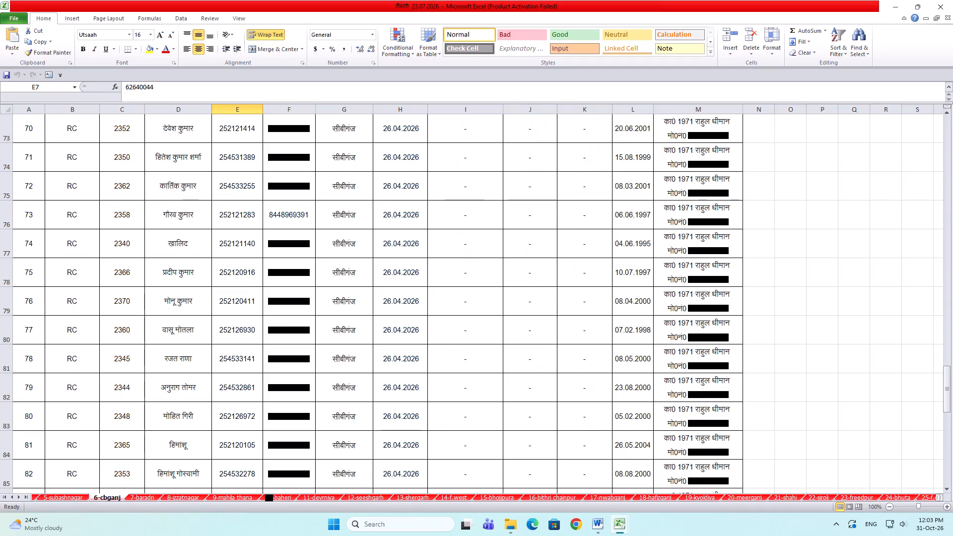
{"action": "scroll", "coordinate": [151, 302], "scroll_direction": "down", "scroll_amount": 6}
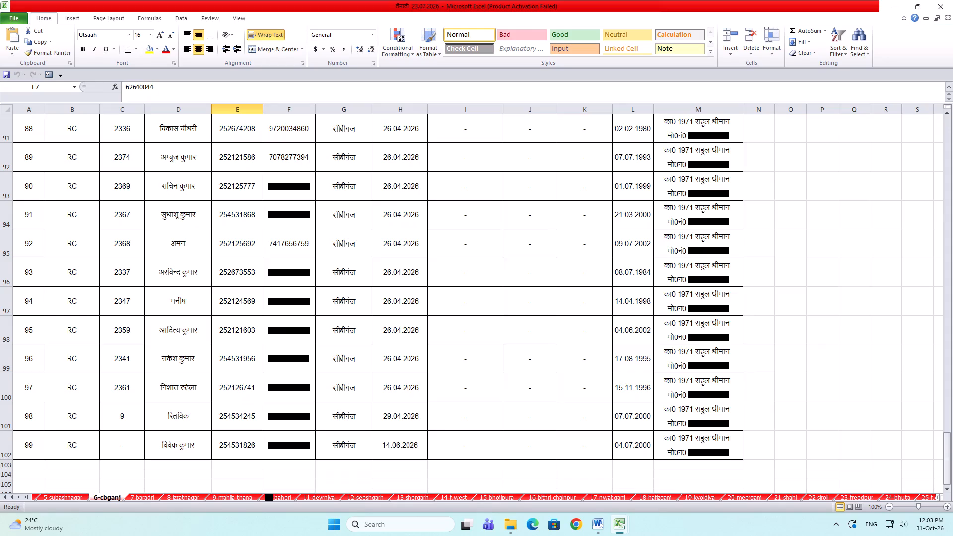
{"action": "scroll", "coordinate": [171, 357], "scroll_direction": "up", "scroll_amount": 3}
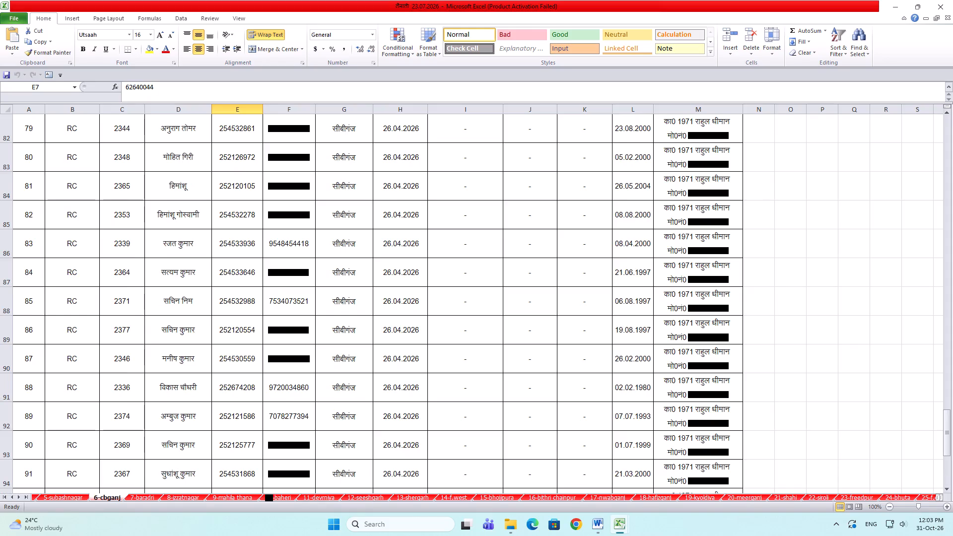
{"action": "scroll", "coordinate": [169, 344], "scroll_direction": "up", "scroll_amount": 6}
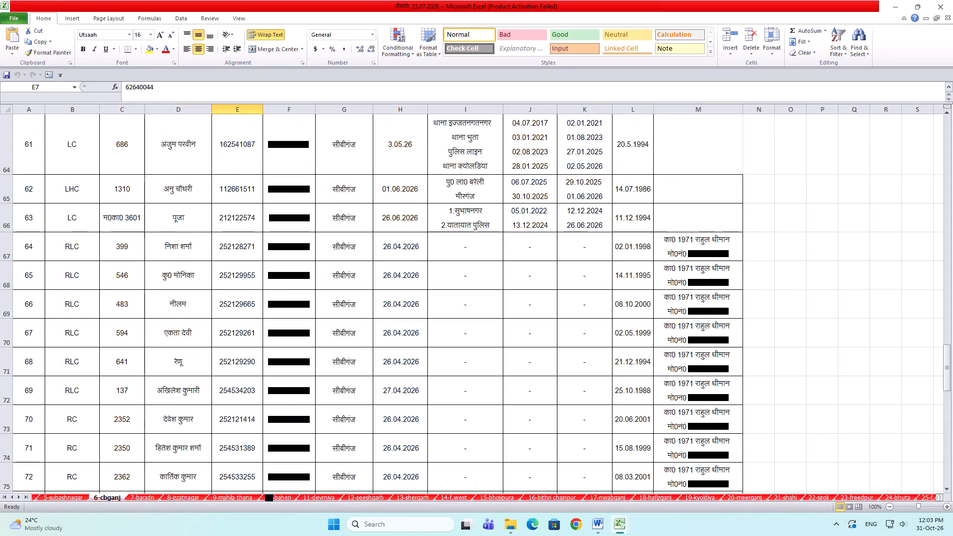
{"action": "scroll", "coordinate": [169, 344], "scroll_direction": "up", "scroll_amount": 3}
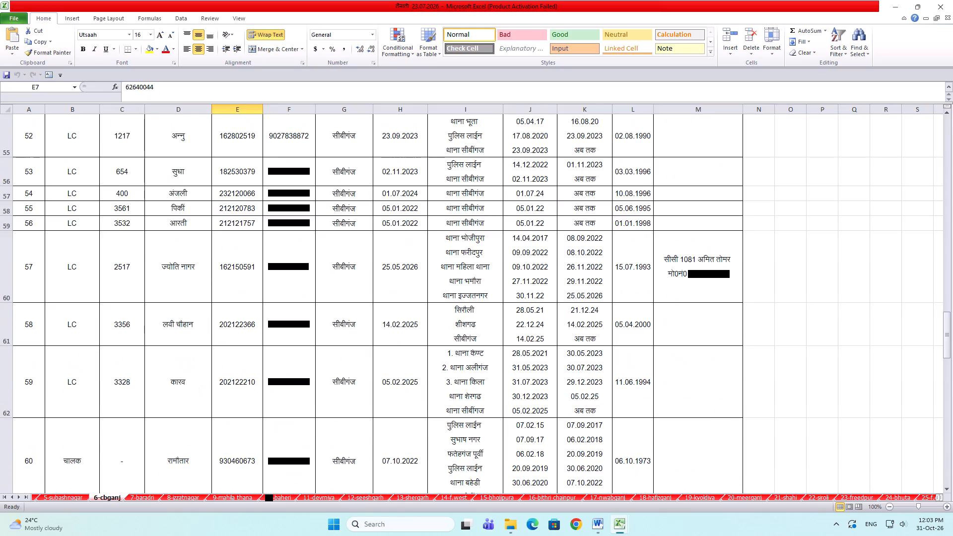
Examine the 6-cbganj posting list from the women constables' rows down to the final recruit entries and back again.
{"action": "scroll", "coordinate": [169, 344], "scroll_direction": "down", "scroll_amount": 4}
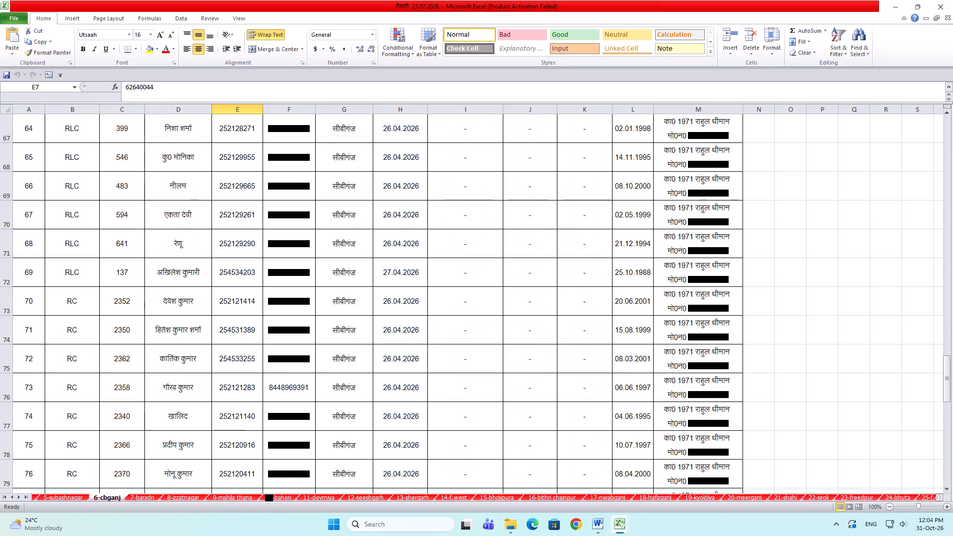
{"action": "scroll", "coordinate": [169, 344], "scroll_direction": "down", "scroll_amount": 5}
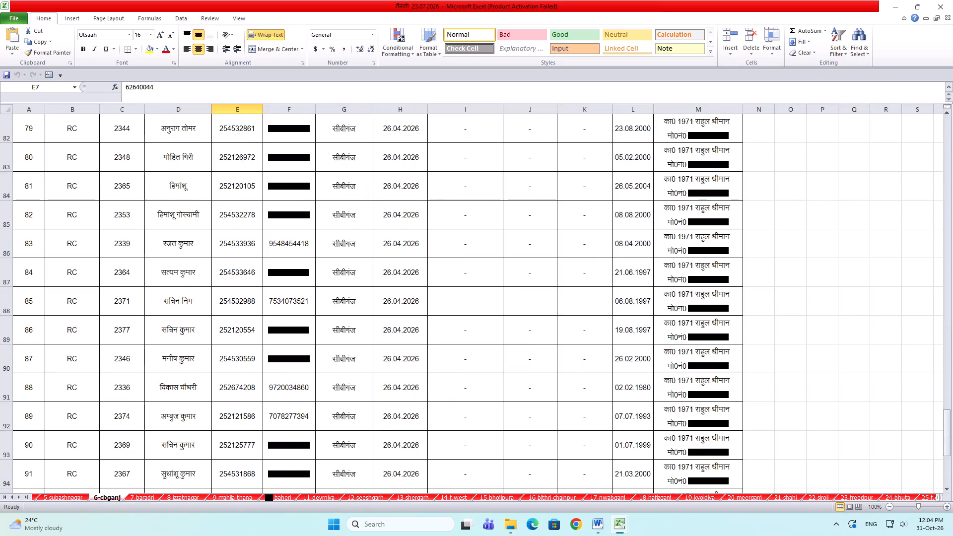
{"action": "scroll", "coordinate": [169, 344], "scroll_direction": "down", "scroll_amount": 6}
{"action": "scroll", "coordinate": [169, 344], "scroll_direction": "up", "scroll_amount": 14}
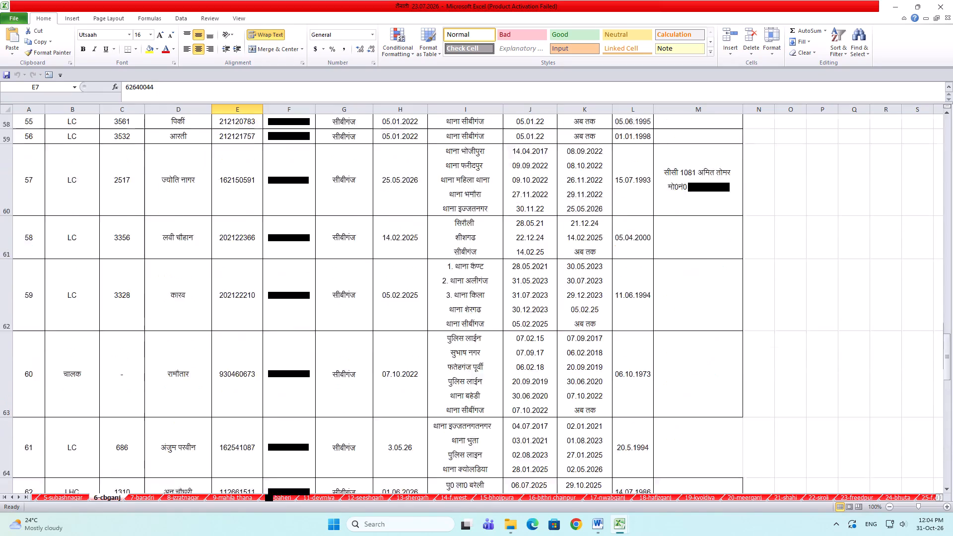
{"action": "scroll", "coordinate": [169, 344], "scroll_direction": "up", "scroll_amount": 1}
{"action": "scroll", "coordinate": [169, 344], "scroll_direction": "down", "scroll_amount": 2}
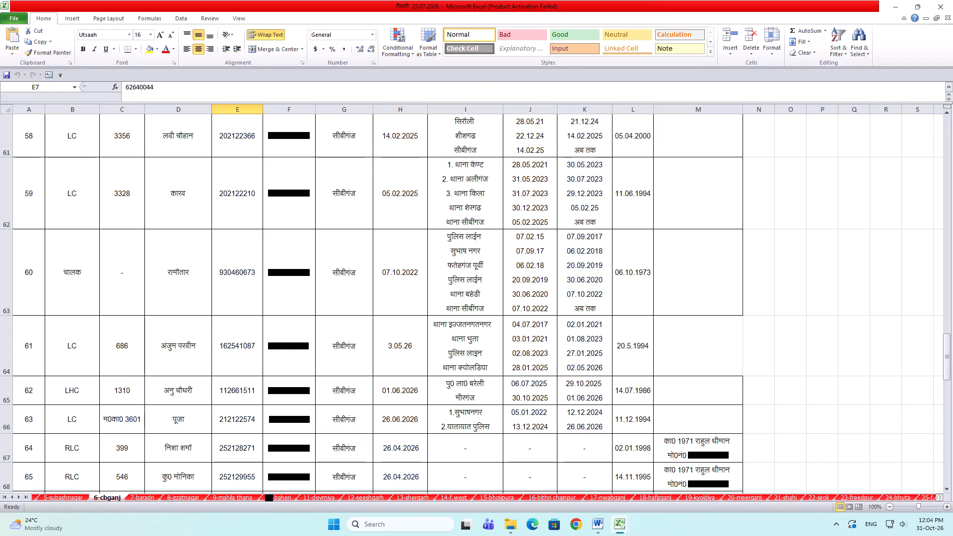
{"action": "scroll", "coordinate": [156, 323], "scroll_direction": "down", "scroll_amount": 4}
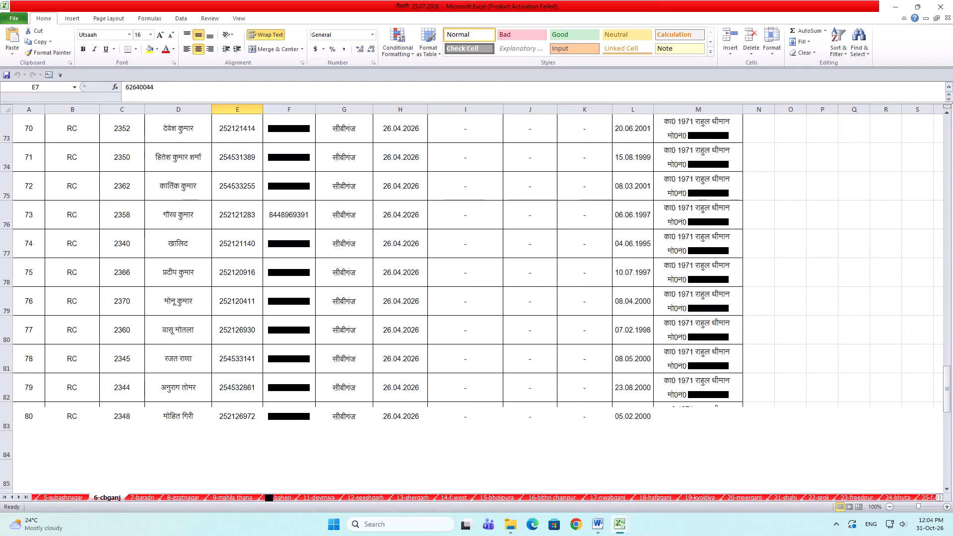
{"action": "scroll", "coordinate": [155, 322], "scroll_direction": "down", "scroll_amount": 2}
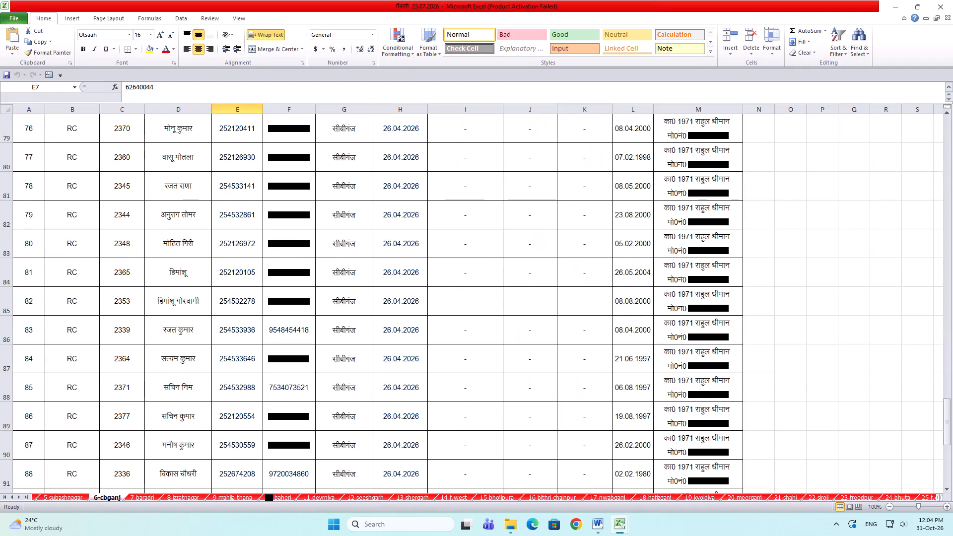
{"action": "scroll", "coordinate": [155, 322], "scroll_direction": "down", "scroll_amount": 3}
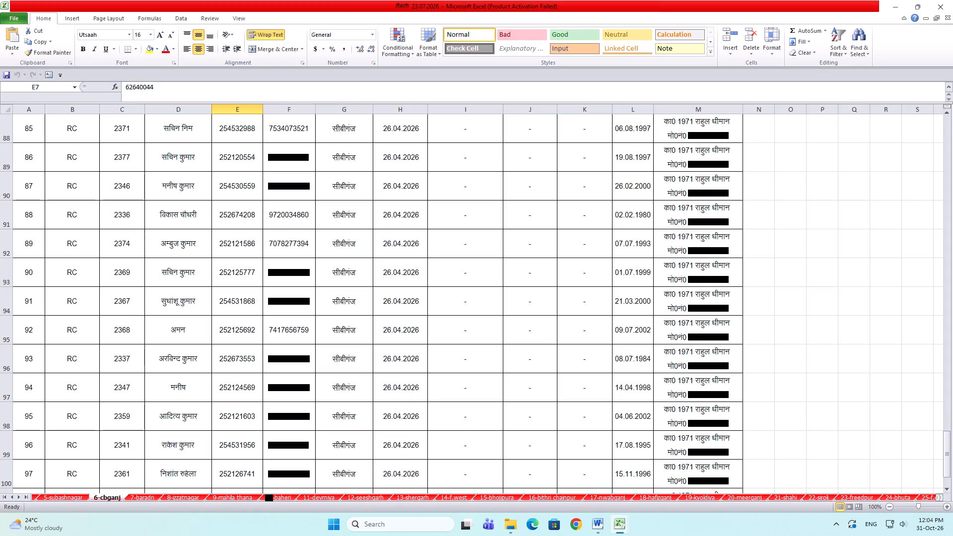
{"action": "scroll", "coordinate": [183, 344], "scroll_direction": "down", "scroll_amount": 1}
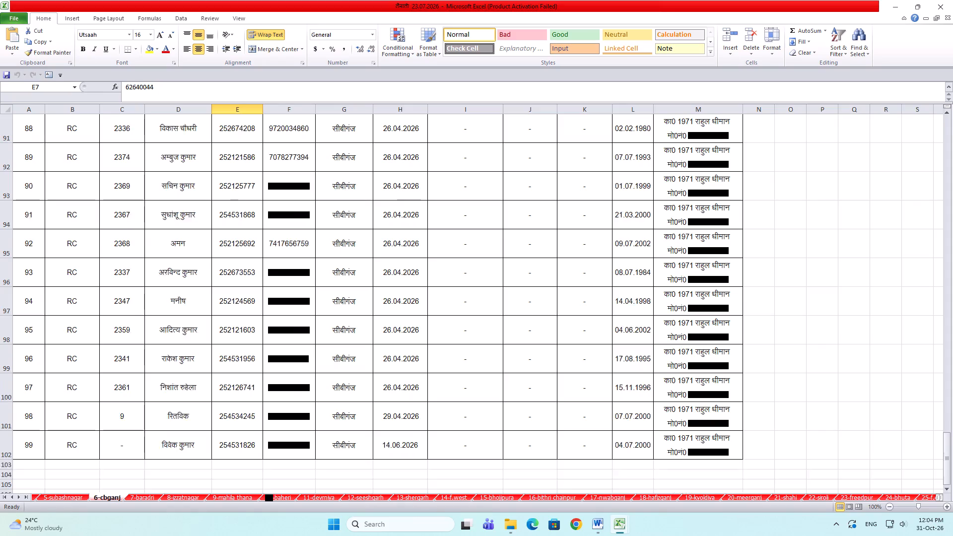
{"action": "scroll", "coordinate": [183, 344], "scroll_direction": "down", "scroll_amount": 1}
{"action": "scroll", "coordinate": [183, 344], "scroll_direction": "up", "scroll_amount": 4}
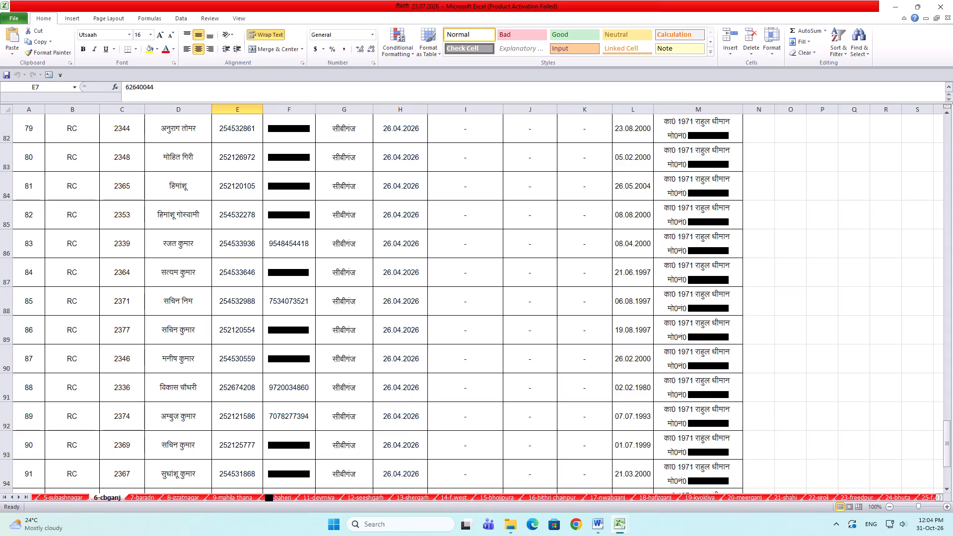
{"action": "scroll", "coordinate": [208, 354], "scroll_direction": "up", "scroll_amount": 1}
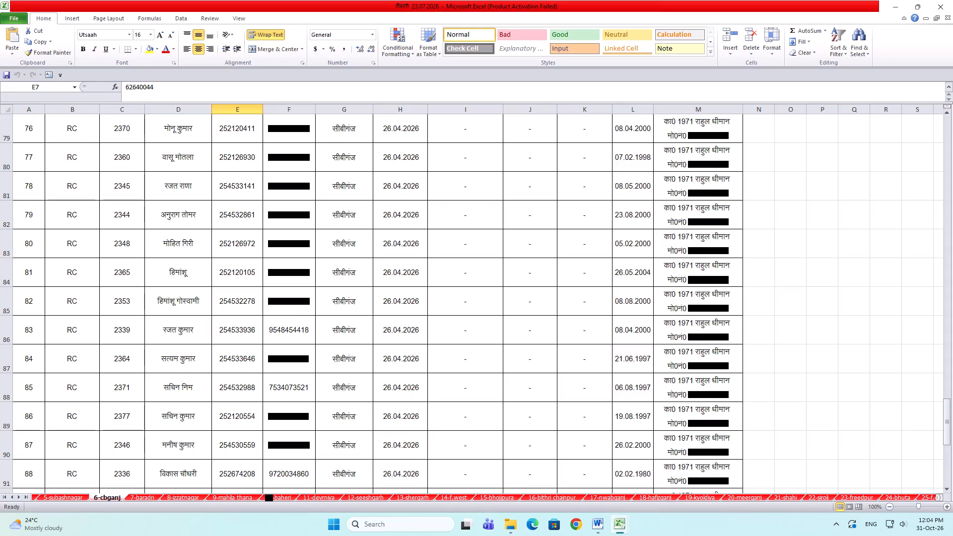
{"action": "scroll", "coordinate": [203, 350], "scroll_direction": "up", "scroll_amount": 3}
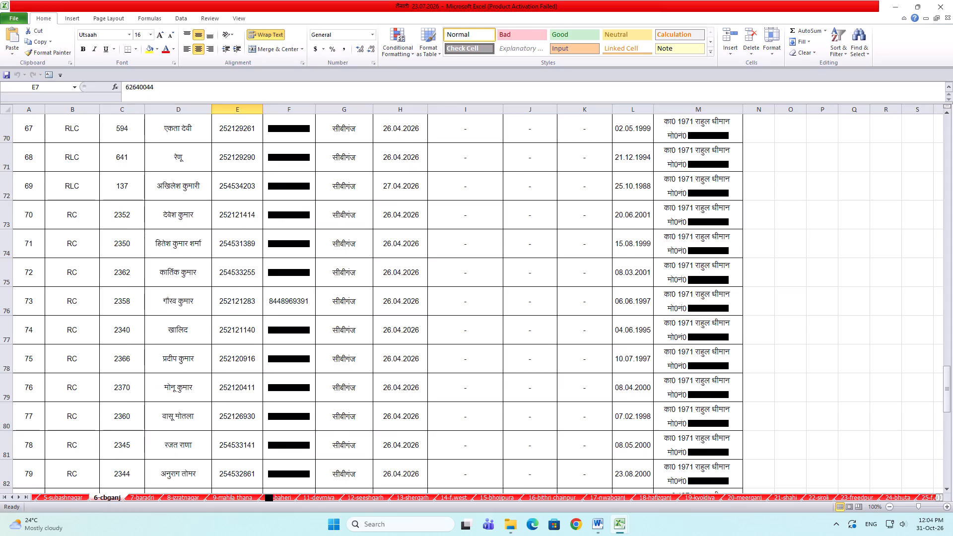
{"action": "scroll", "coordinate": [205, 349], "scroll_direction": "up", "scroll_amount": 4}
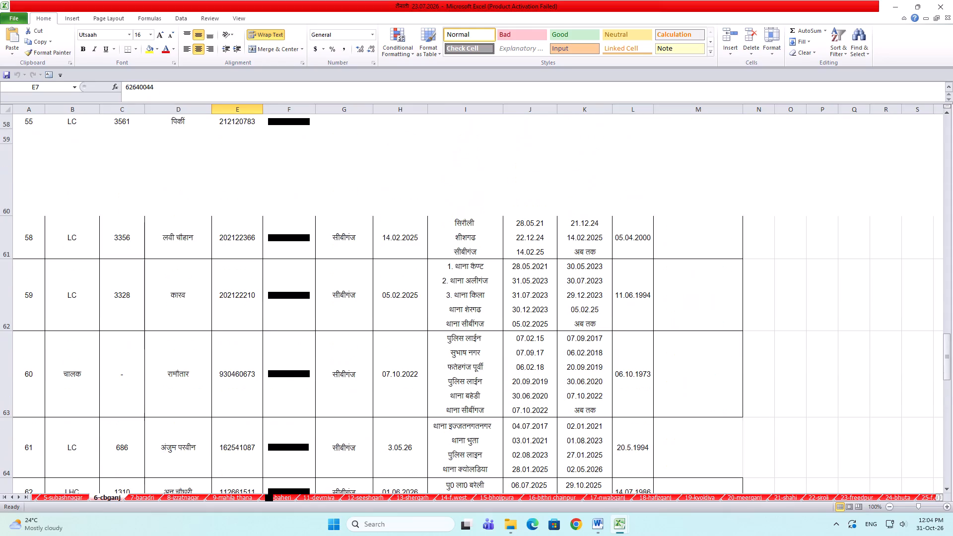
{"action": "scroll", "coordinate": [205, 349], "scroll_direction": "up", "scroll_amount": 1}
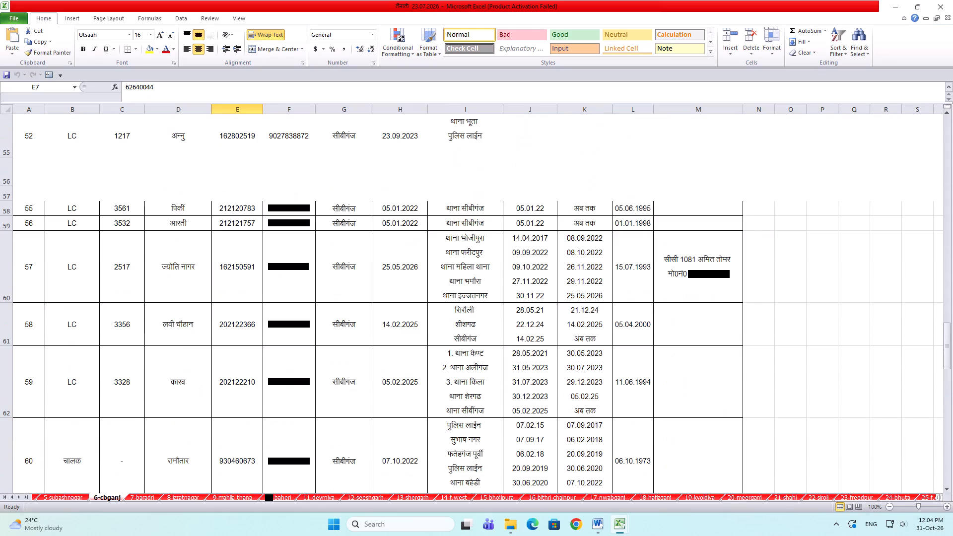
Select the entire row 57 of the 6-cbganj sheet, the woman constable's entry with serial number 54.
{"action": "left_click", "coordinate": [6, 194]}
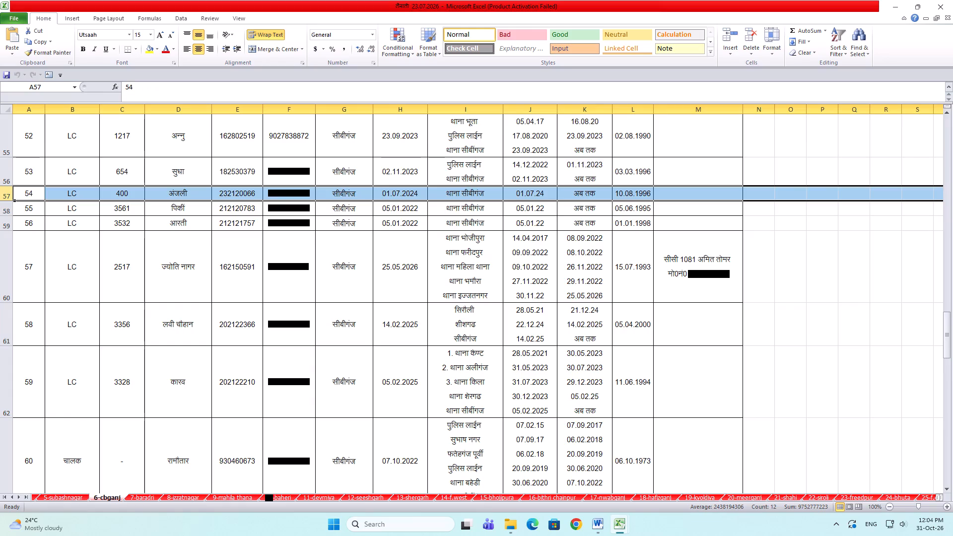
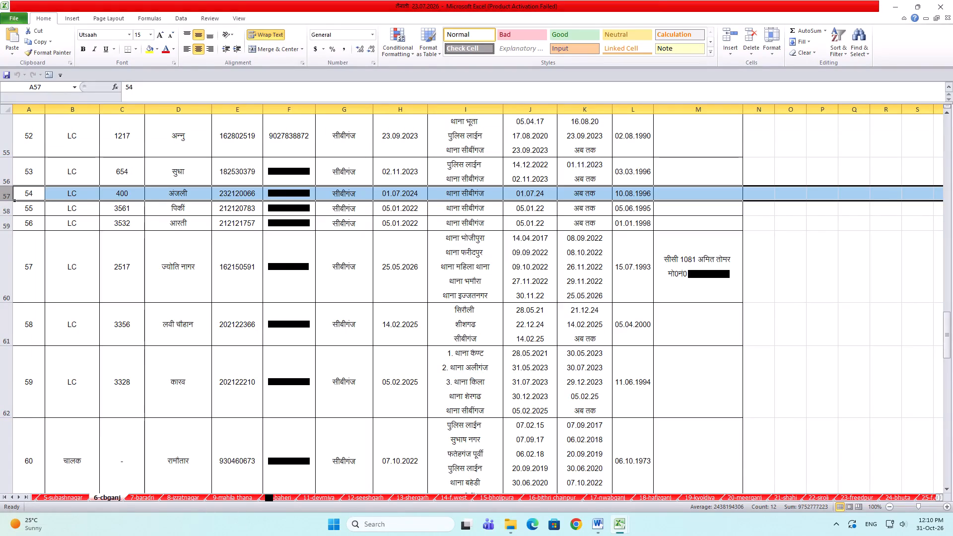
Switch to Chrome and open the Manav Sampada portal's public Search Hrms Code page.
{"action": "double_click", "coordinate": [576, 523]}
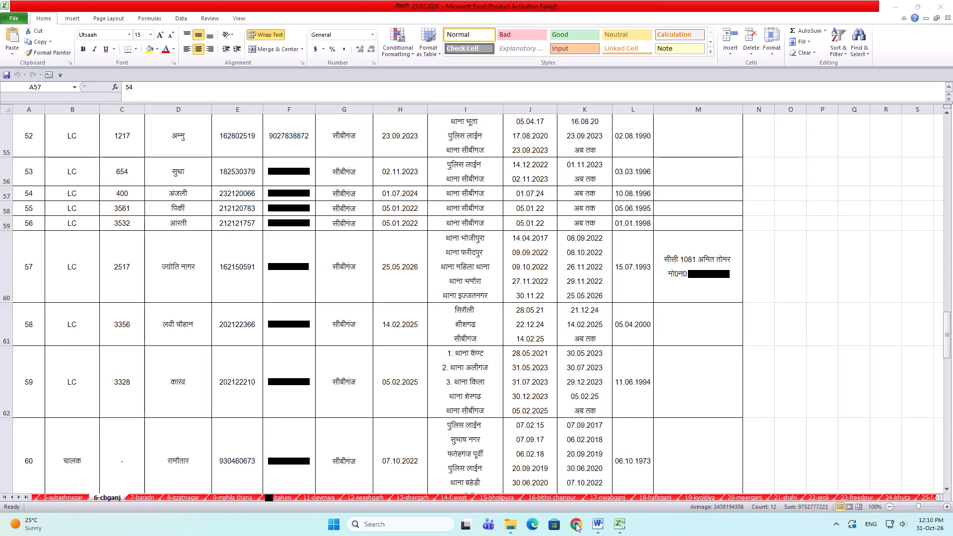
{"action": "left_click", "coordinate": [371, 194]}
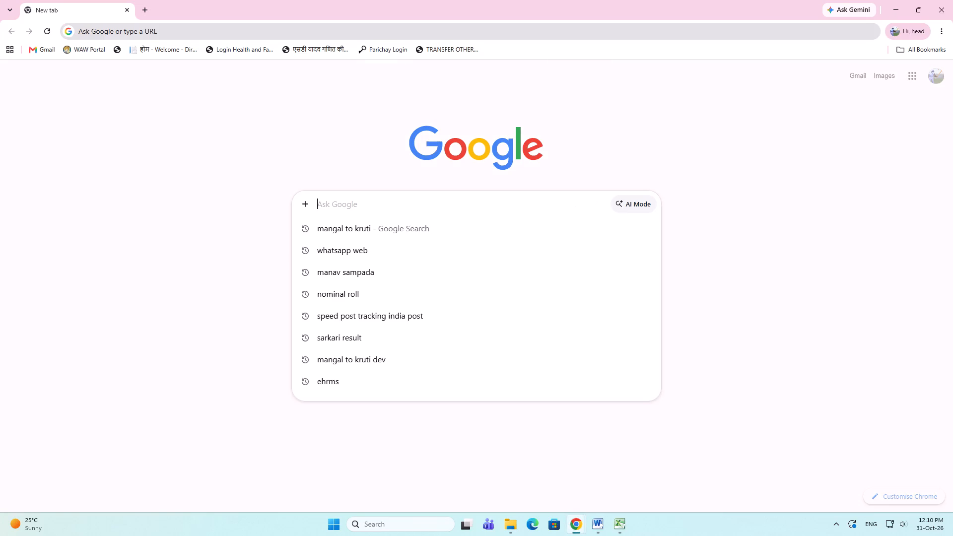
{"action": "left_click", "coordinate": [345, 272]}
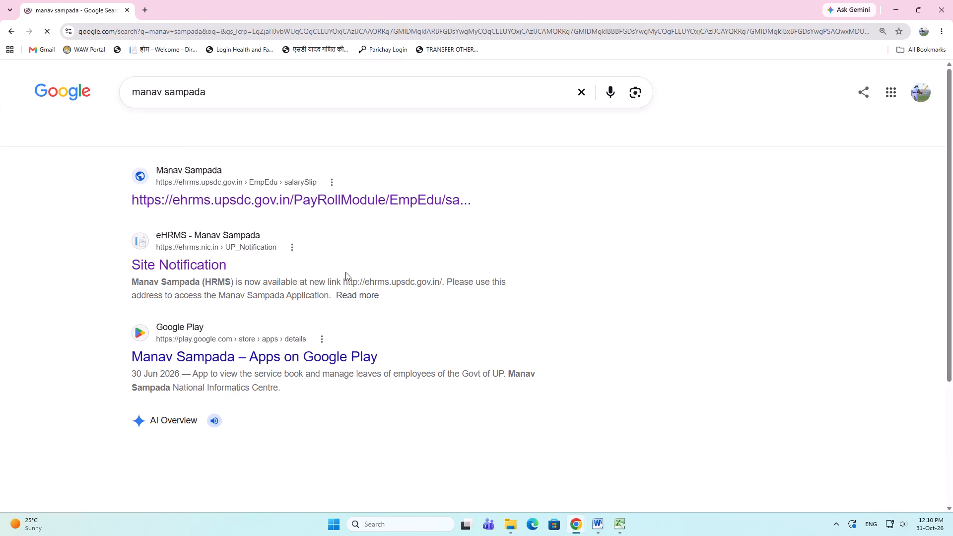
{"action": "left_click", "coordinate": [226, 204]}
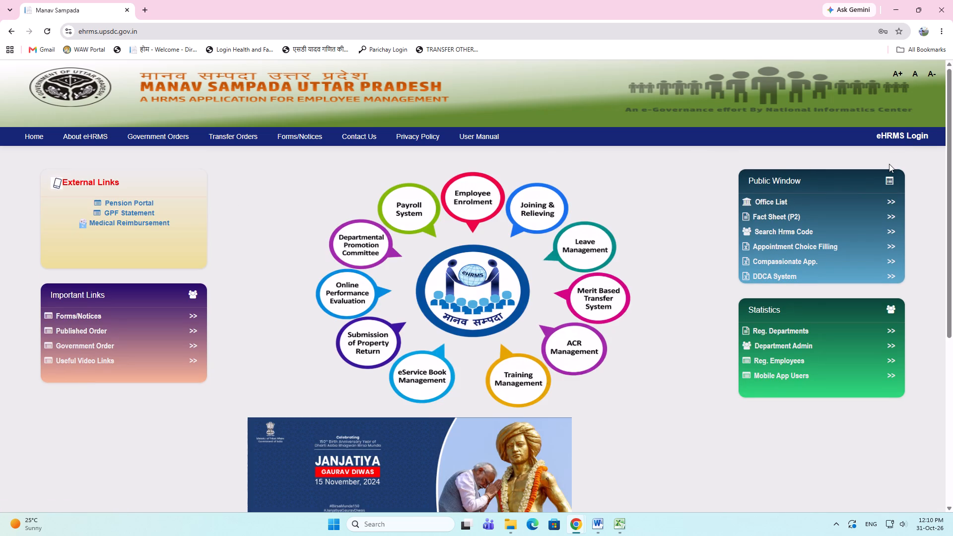
{"action": "left_click", "coordinate": [782, 233]}
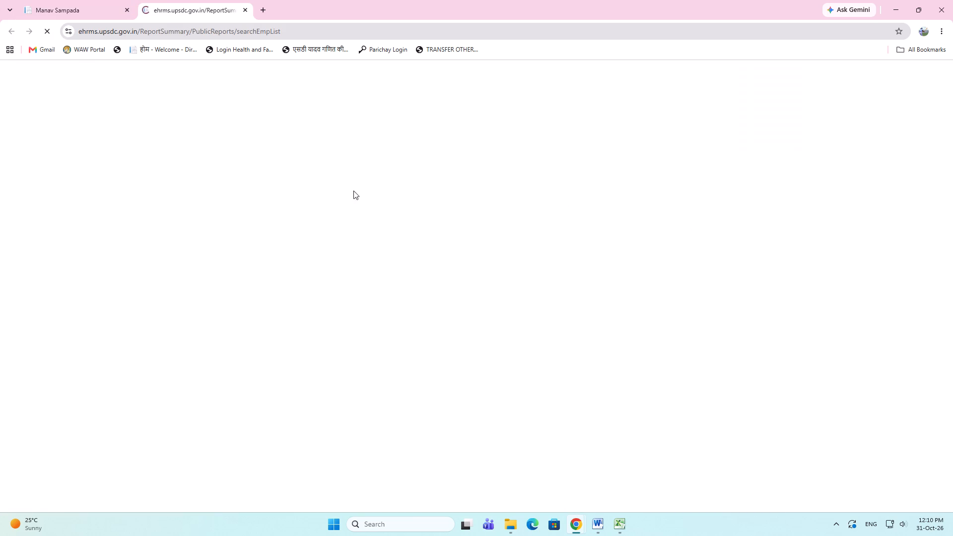
Search for the constable's HRMS code by Departmental Id, using the HOME department and his departmental ID.
{"action": "left_click", "coordinate": [472, 141]}
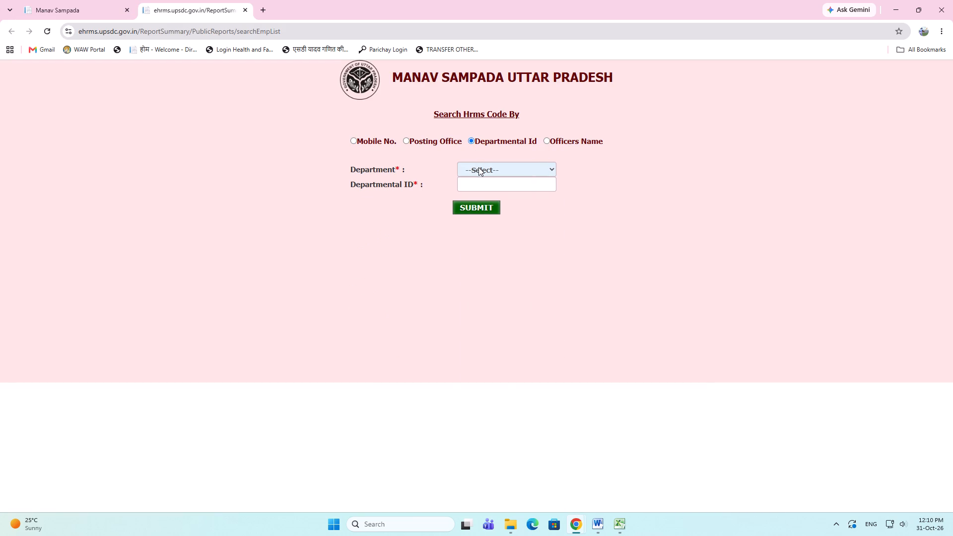
{"action": "left_click", "coordinate": [478, 167]}
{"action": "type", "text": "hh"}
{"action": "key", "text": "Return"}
{"action": "left_click", "coordinate": [483, 182]}
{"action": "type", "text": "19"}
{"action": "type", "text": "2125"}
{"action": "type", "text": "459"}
{"action": "left_click", "coordinate": [476, 204]}
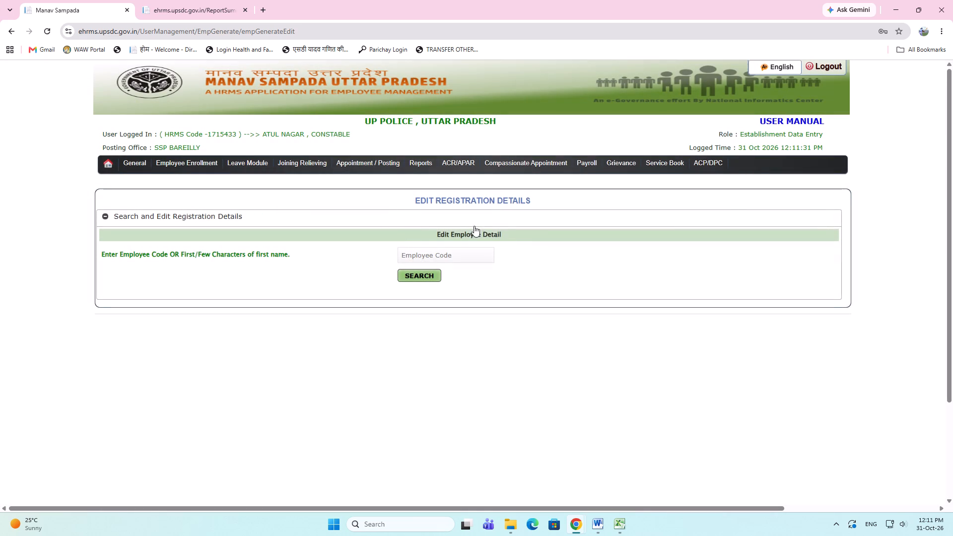
Look up the constable by employee code in Edit Registration Details and open his record for editing.
{"action": "left_click", "coordinate": [427, 255]}
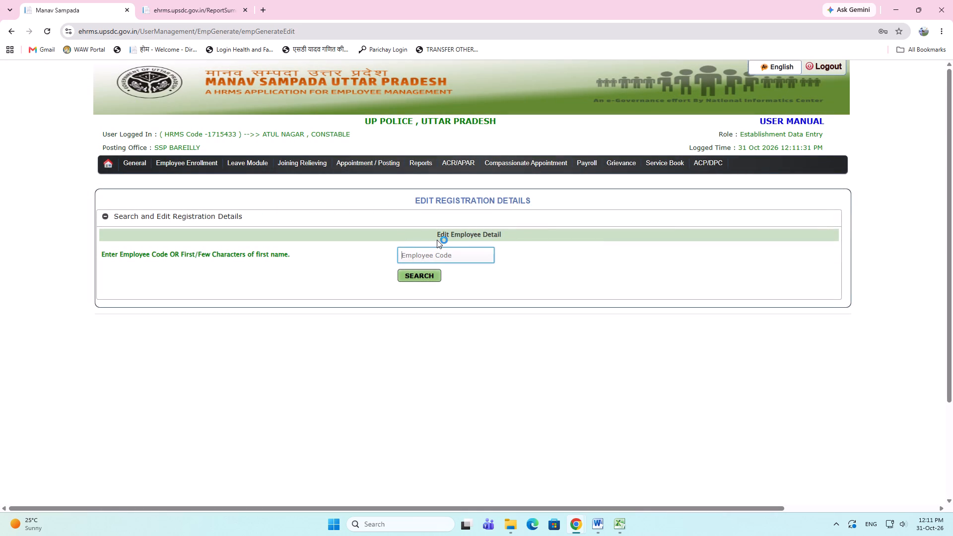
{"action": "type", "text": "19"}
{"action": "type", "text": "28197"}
{"action": "left_click", "coordinate": [407, 276]}
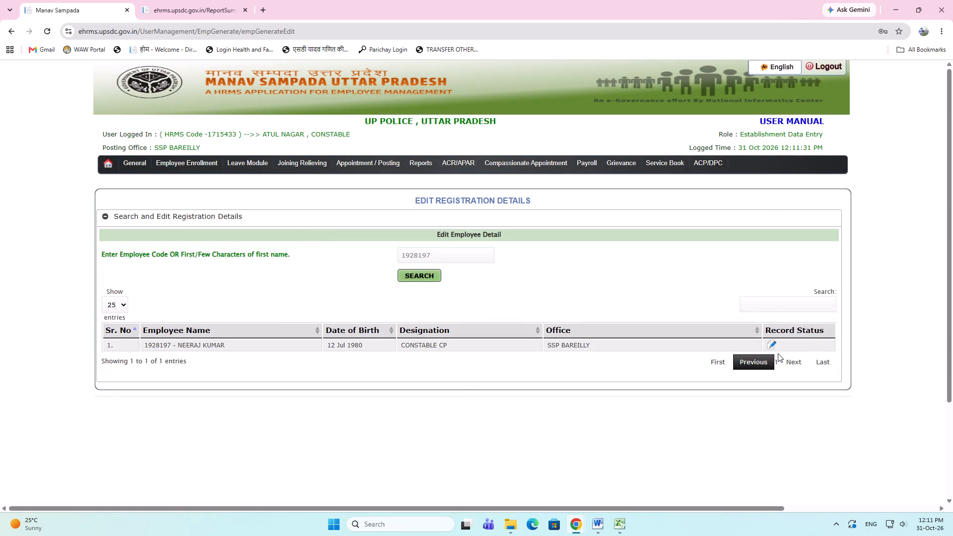
{"action": "left_click", "coordinate": [769, 343]}
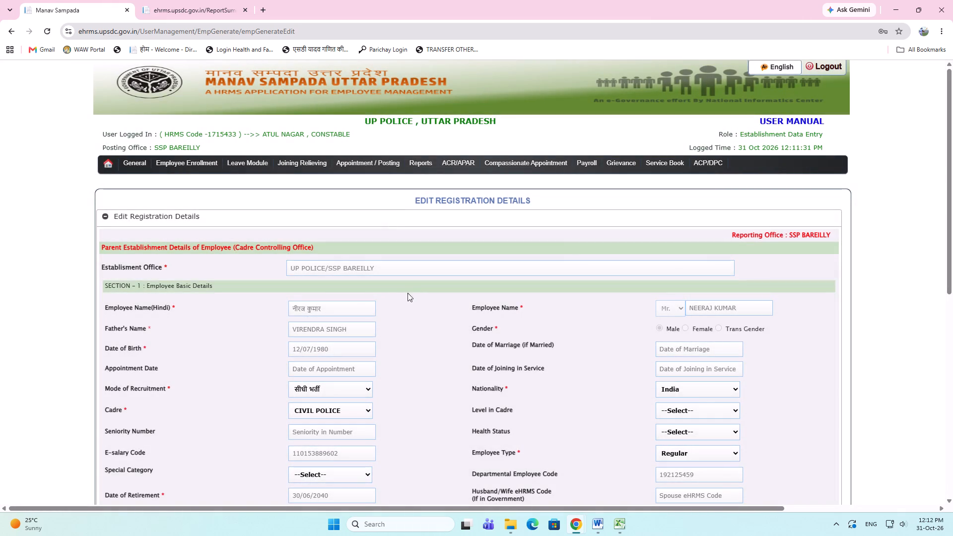
{"action": "scroll", "coordinate": [378, 295], "scroll_direction": "down", "scroll_amount": 6}
{"action": "scroll", "coordinate": [333, 371], "scroll_direction": "down", "scroll_amount": 5}
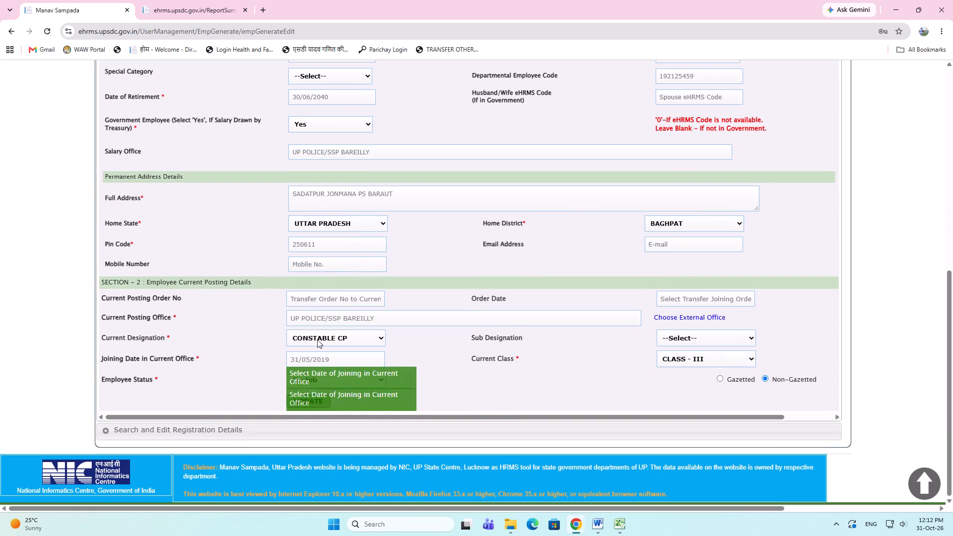
{"action": "left_click", "coordinate": [327, 300]}
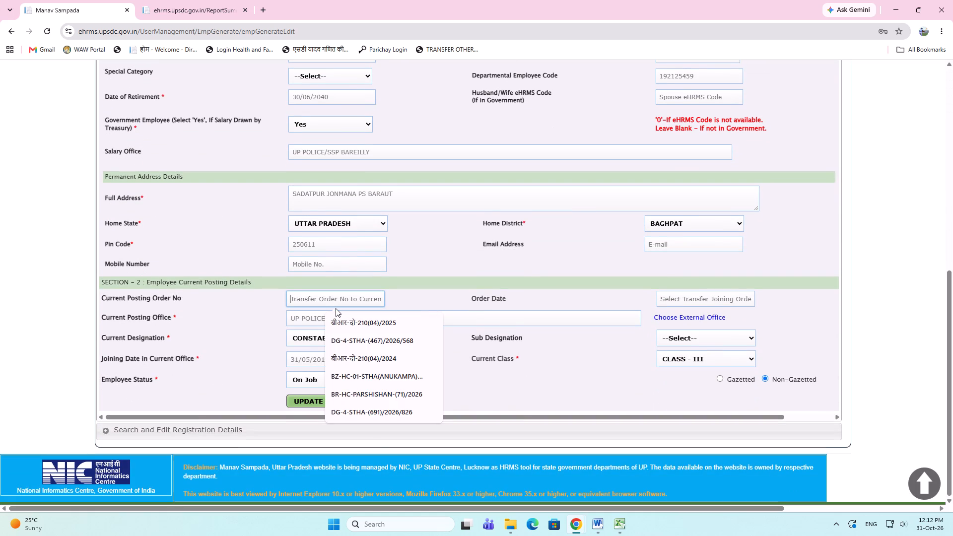
{"action": "left_click", "coordinate": [344, 339]}
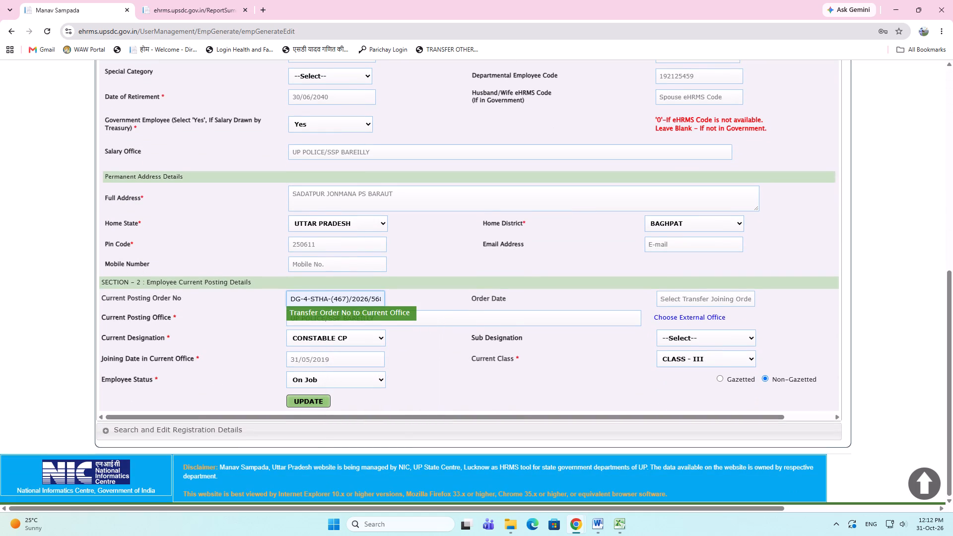
Change the current posting order number to DG-4-STHA-(696)/2026/838.
{"action": "left_click_drag", "start_coordinate": [337, 300], "coordinate": [347, 300]}
{"action": "left_click", "coordinate": [333, 299]}
{"action": "key", "text": "Delete"}
{"action": "key", "text": "Delete"}
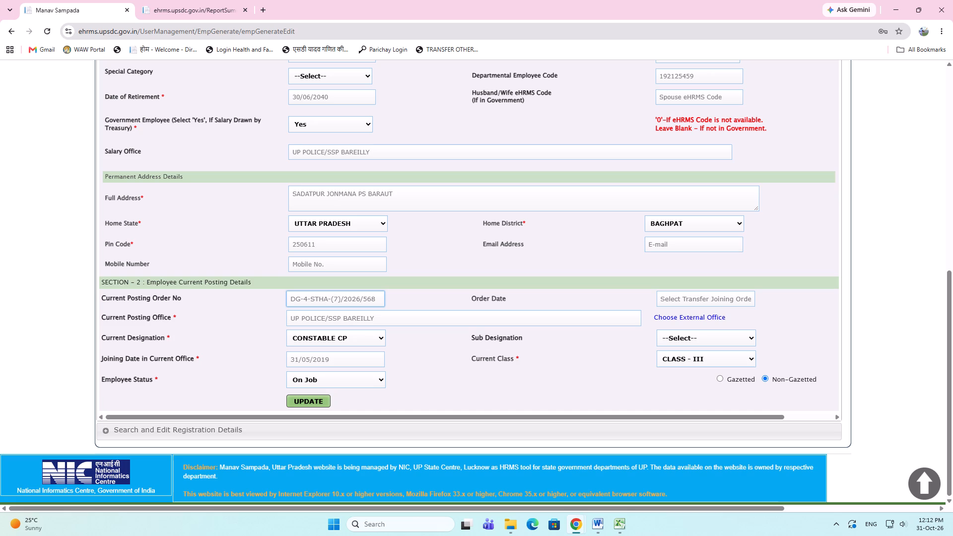
{"action": "key", "text": "Delete"}
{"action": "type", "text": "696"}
{"action": "left_click", "coordinate": [371, 299]}
{"action": "key", "text": "Delete"}
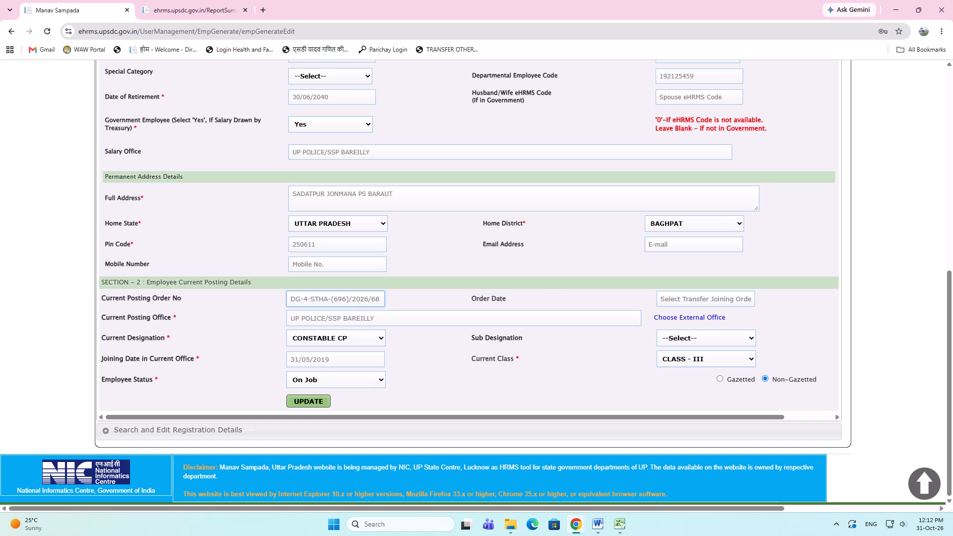
{"action": "key", "text": "Delete"}
{"action": "key", "text": "Delete"}
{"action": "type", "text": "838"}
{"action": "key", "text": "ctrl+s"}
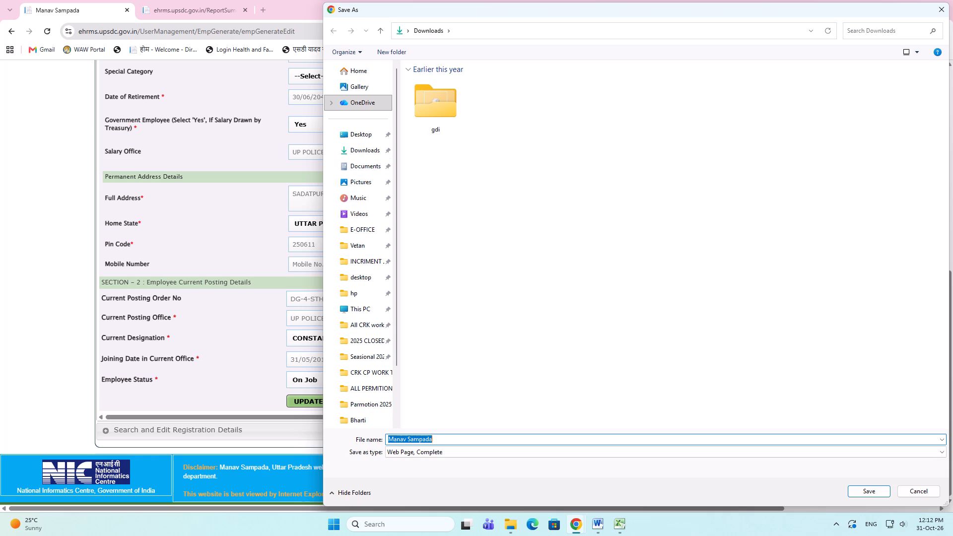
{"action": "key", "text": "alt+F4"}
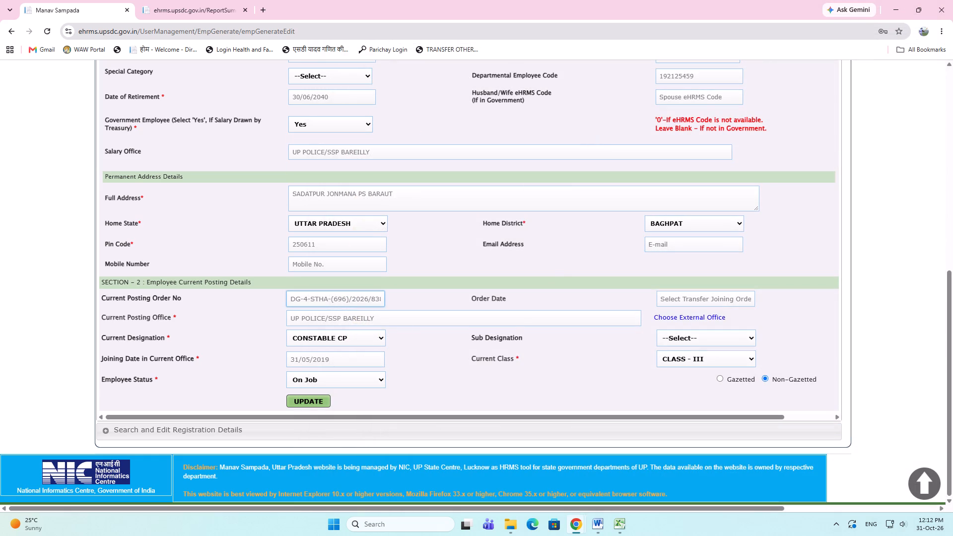
Copy the complete current posting order number.
{"action": "triple_click", "coordinate": [327, 303]}
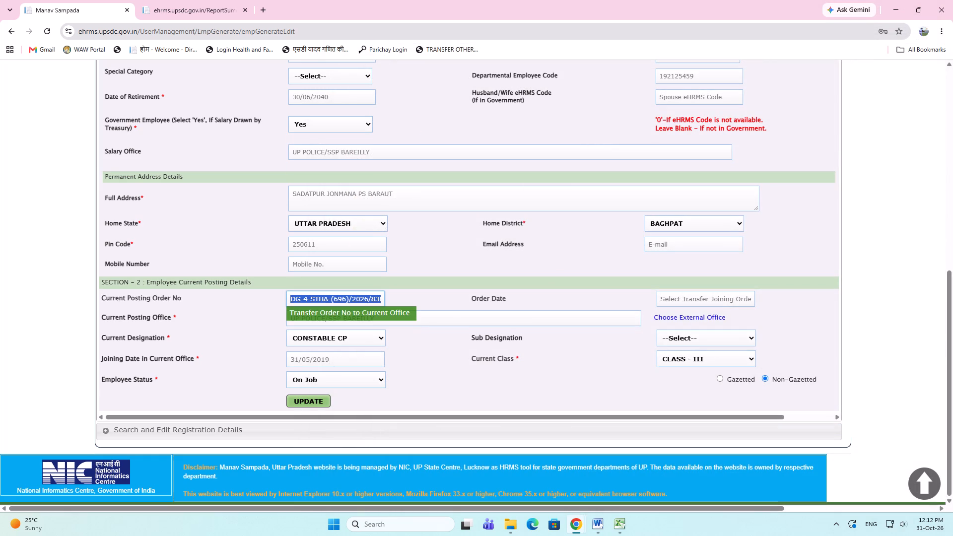
{"action": "key", "text": "ctrl+c"}
{"action": "key", "text": "ctrl+c"}
{"action": "key", "text": "ctrl+c"}
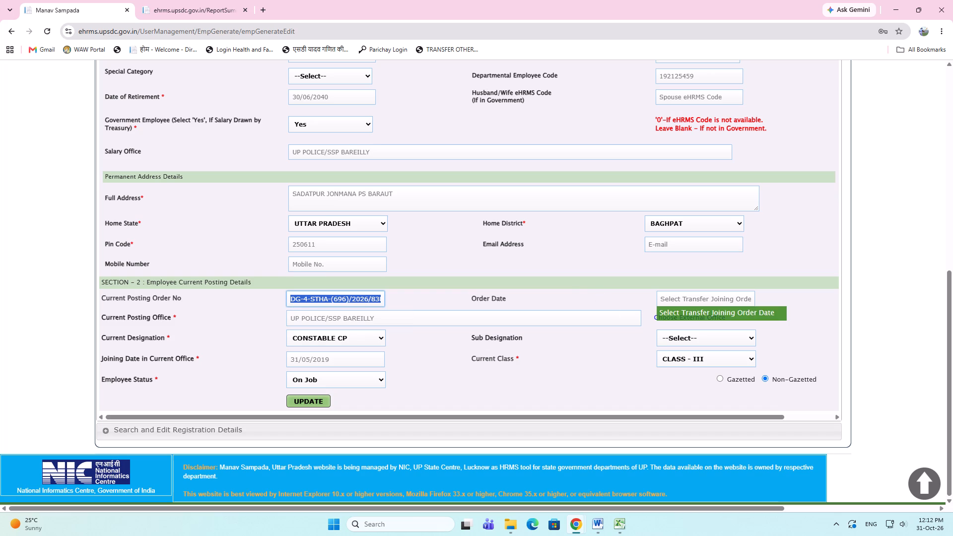
Set the posting Order Date to 09/03/2026.
{"action": "left_click", "coordinate": [670, 296]}
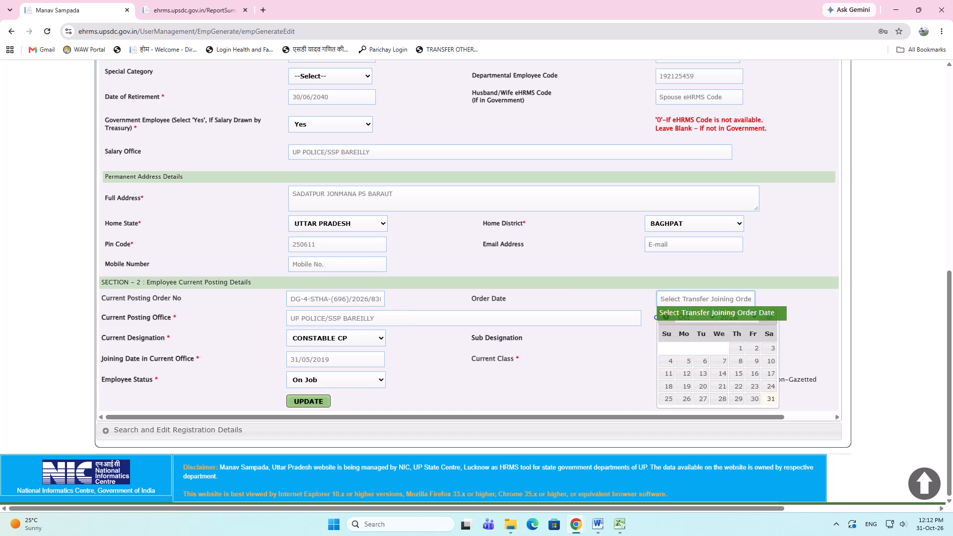
{"action": "left_click", "coordinate": [690, 303]}
{"action": "left_click", "coordinate": [695, 315]}
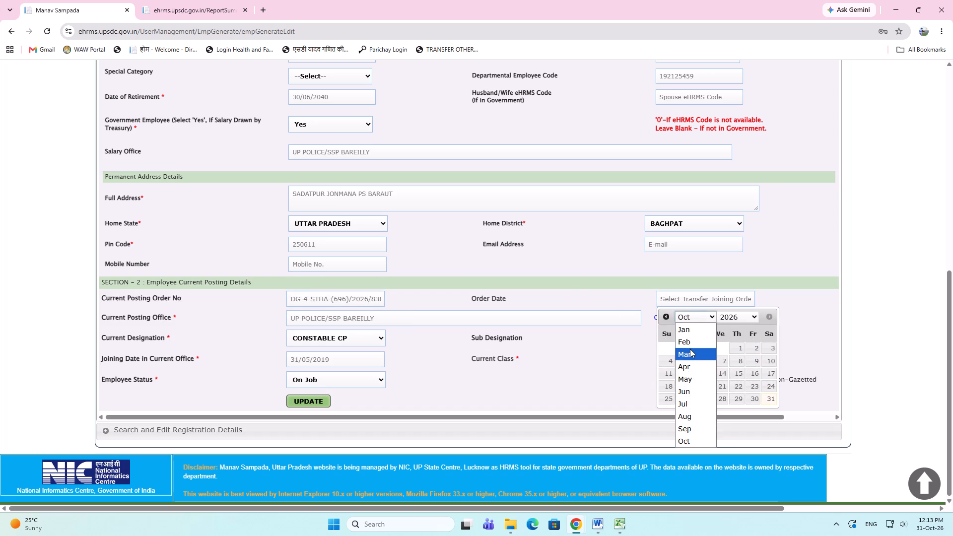
{"action": "left_click", "coordinate": [690, 349]}
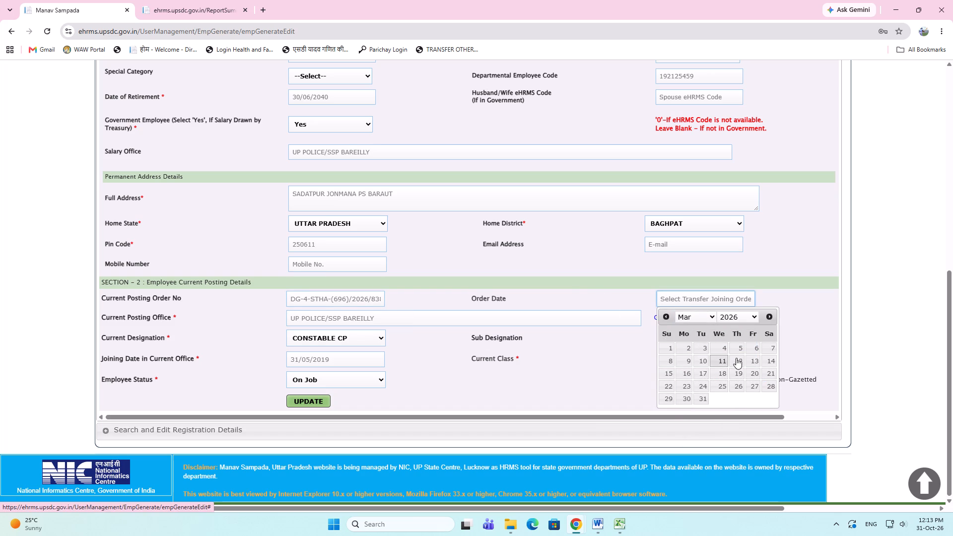
{"action": "left_click", "coordinate": [688, 362]}
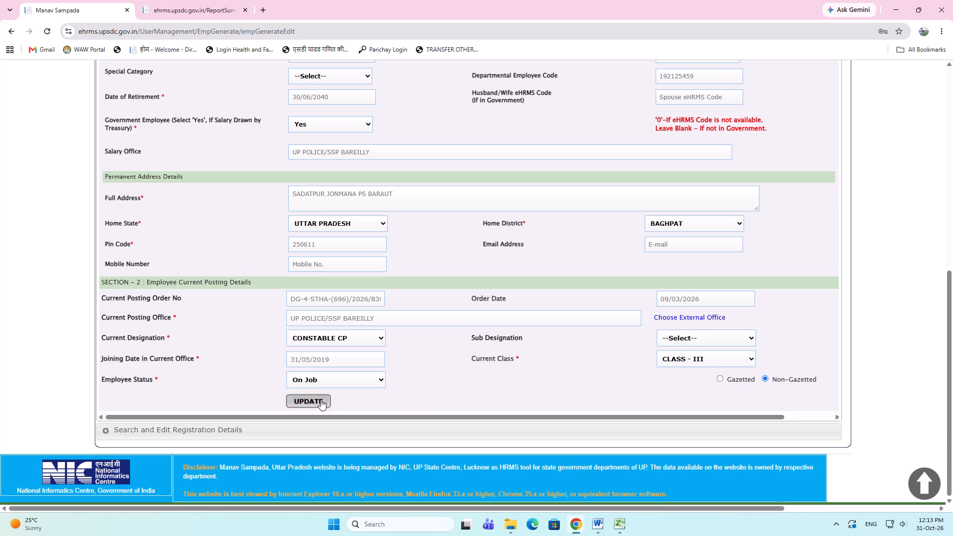
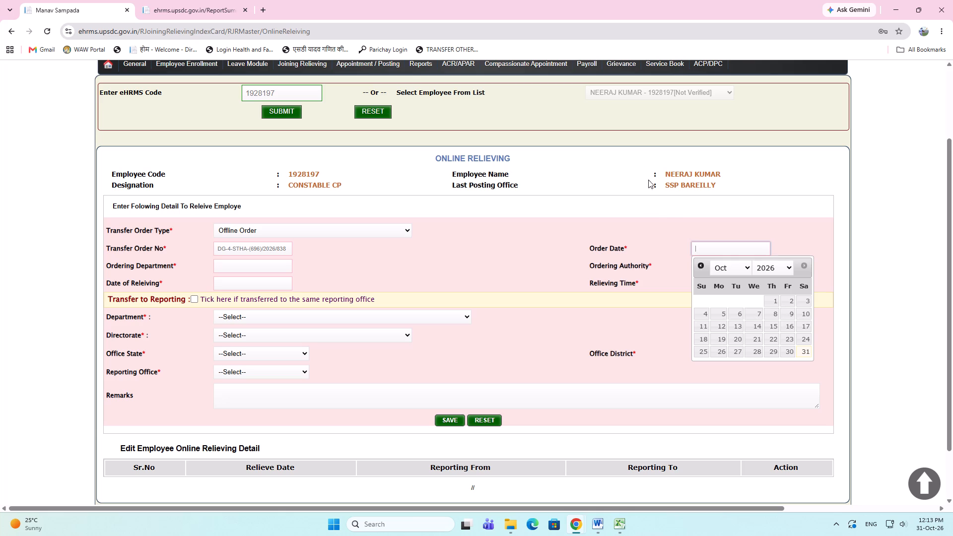
Set the Order Date of the constable's transfer order to 09/09/2026 in the online relieving form.
{"action": "left_click", "coordinate": [785, 313]}
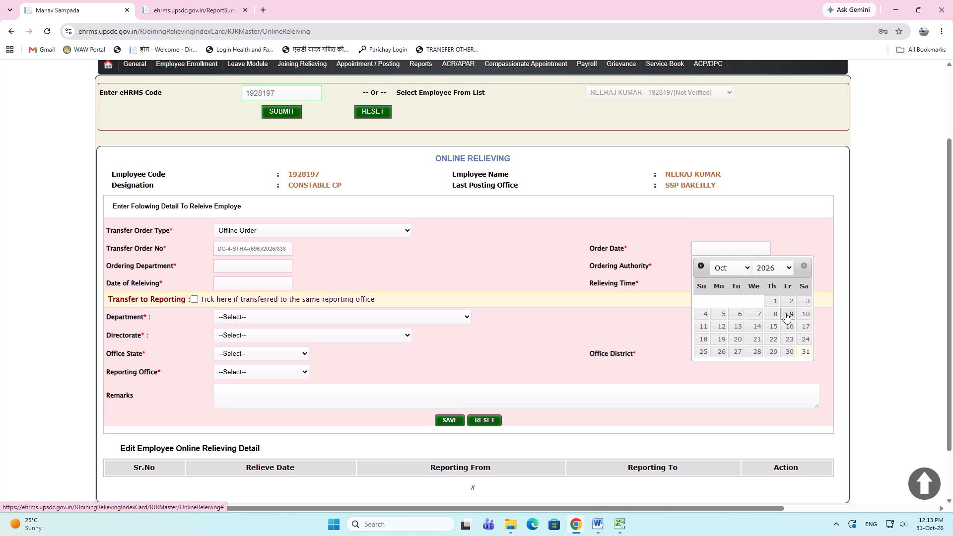
{"action": "left_click", "coordinate": [699, 249]}
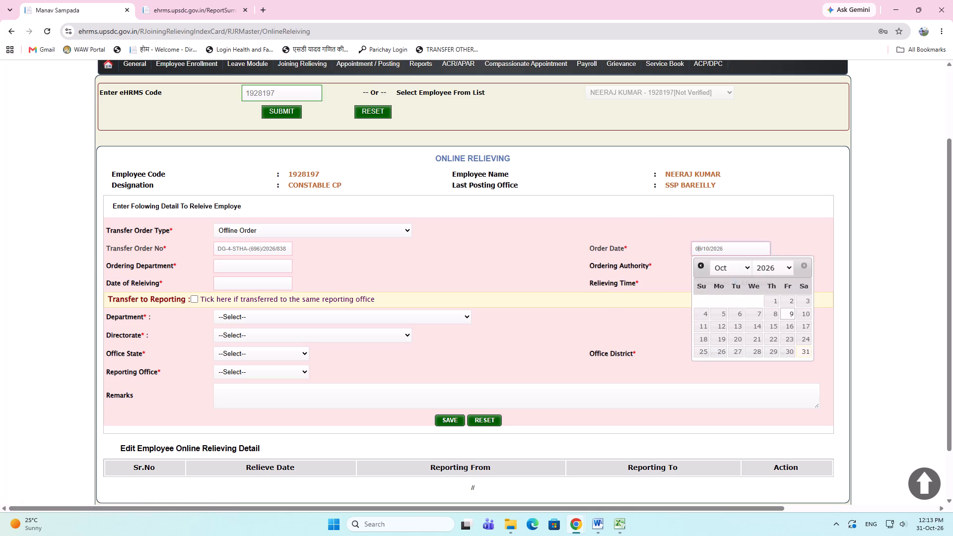
{"action": "left_click", "coordinate": [725, 268]}
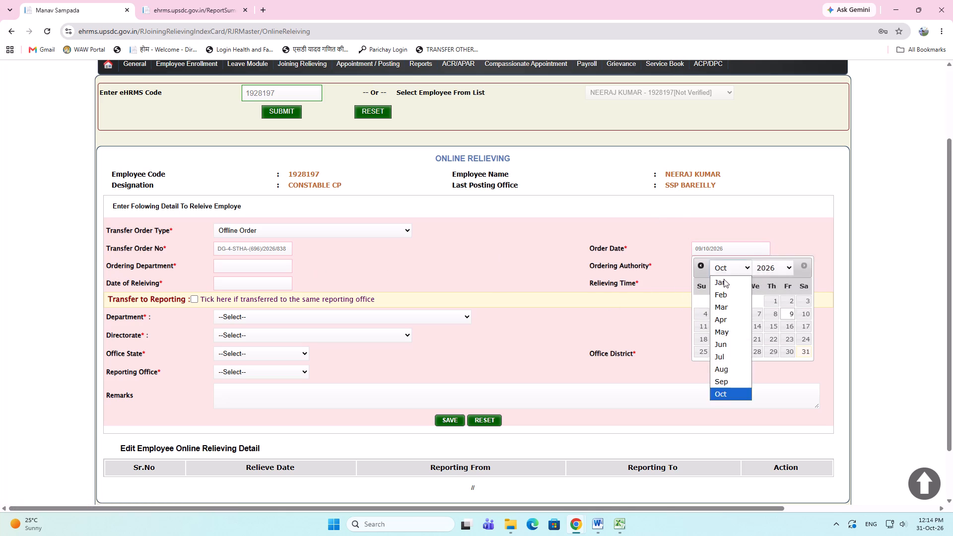
{"action": "left_click", "coordinate": [724, 380]}
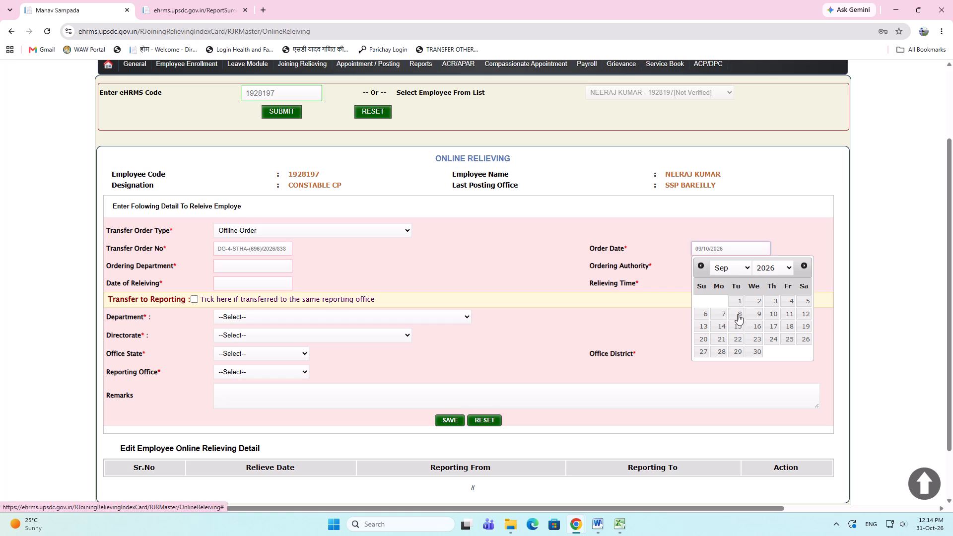
{"action": "left_click", "coordinate": [750, 312]}
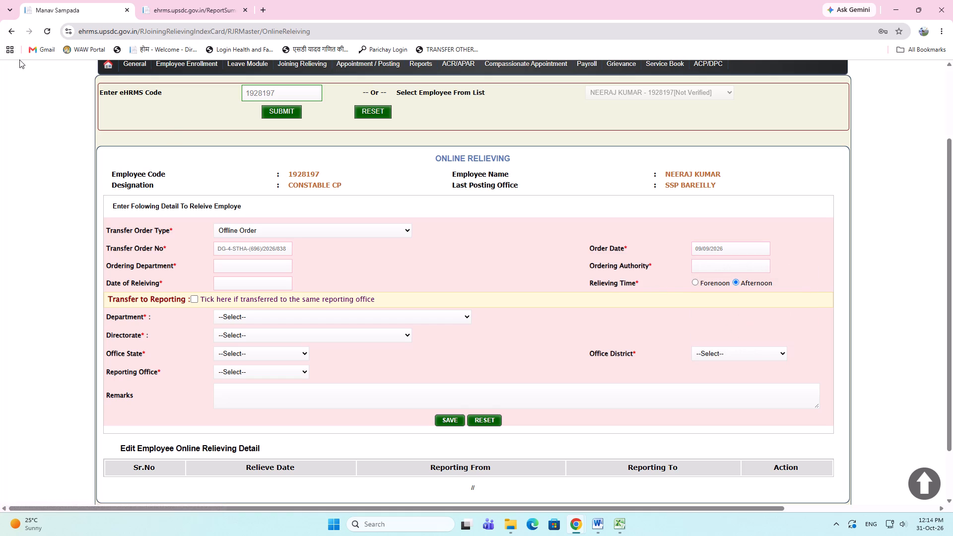
Enter UP POLICE as the Ordering Department and PHQ as the Ordering Authority, and open the relieving date for entry.
{"action": "left_click", "coordinate": [250, 263]}
{"action": "left_click", "coordinate": [259, 289]}
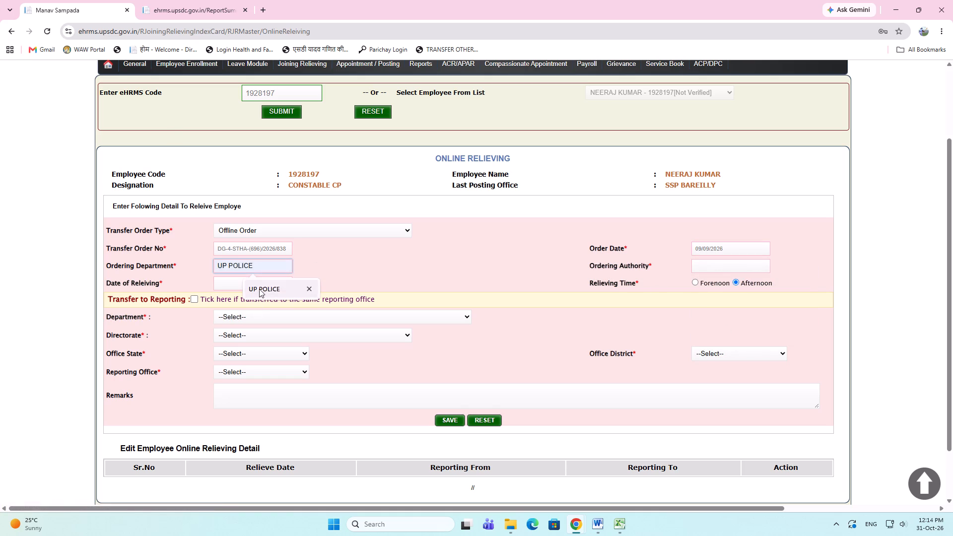
{"action": "left_click", "coordinate": [704, 265]}
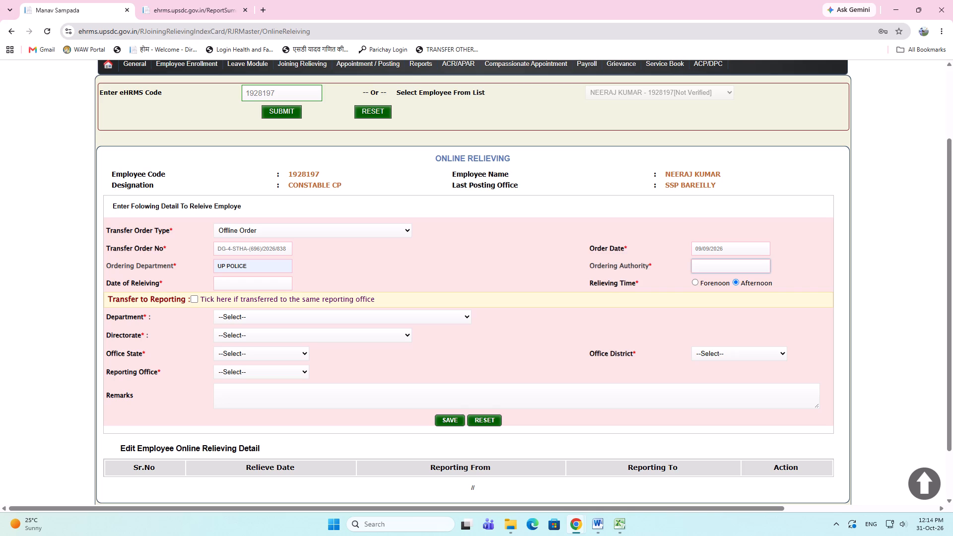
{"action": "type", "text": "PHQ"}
{"action": "left_click", "coordinate": [251, 279]}
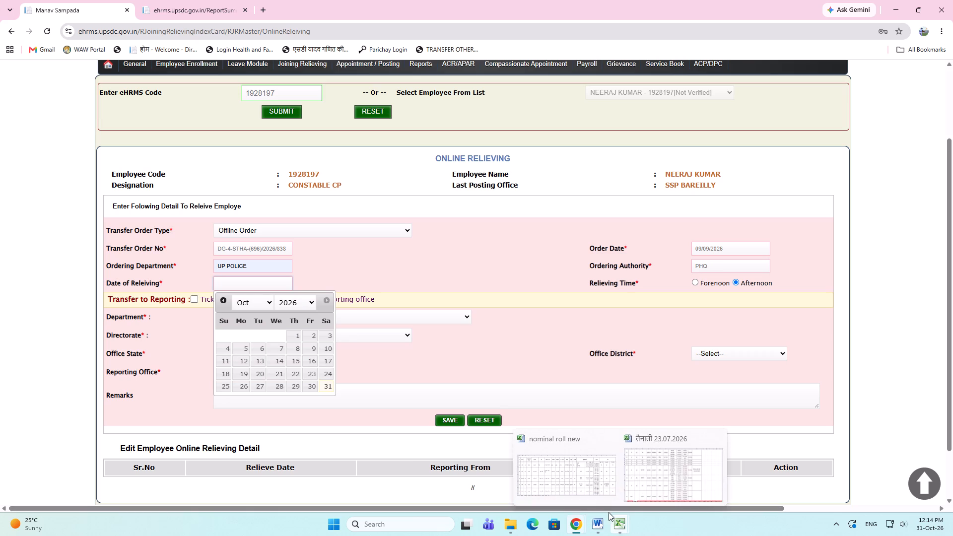
Switch to the nominal roll workbook in Excel, find the constable by PNO, select the whole row and view its current posting columns.
{"action": "left_click", "coordinate": [566, 472]}
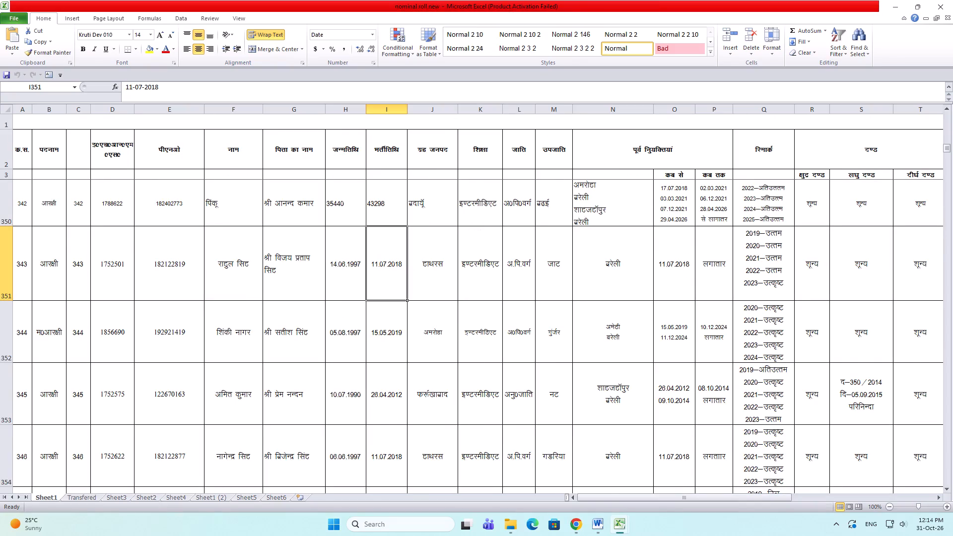
{"action": "key", "text": "ctrl+f"}
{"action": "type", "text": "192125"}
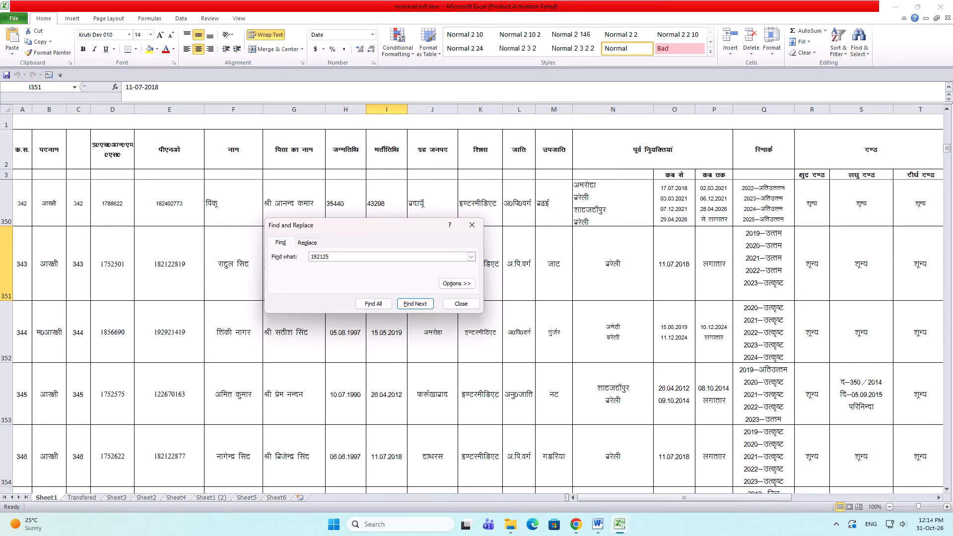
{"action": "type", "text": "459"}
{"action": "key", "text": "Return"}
{"action": "left_click", "coordinate": [0, 349]}
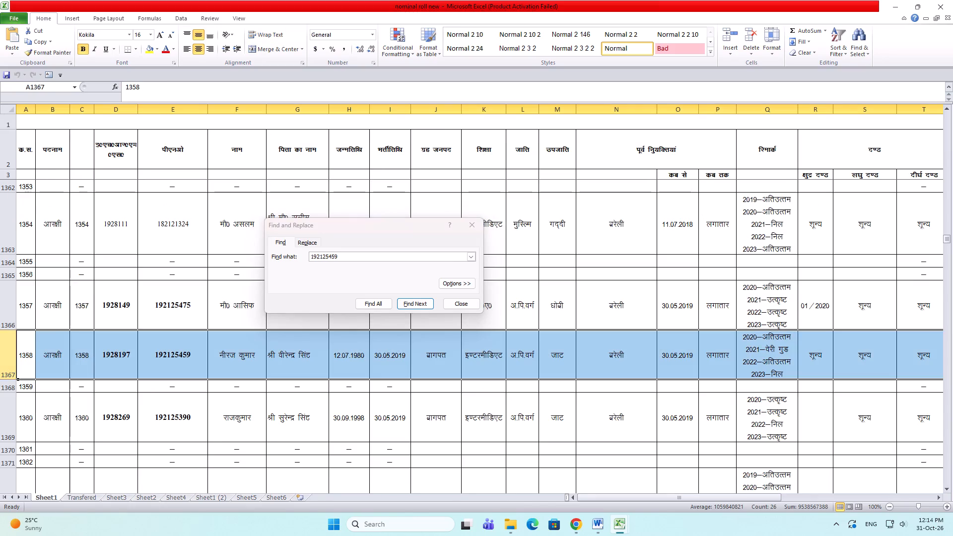
{"action": "left_click_drag", "start_coordinate": [584, 496], "coordinate": [700, 502]}
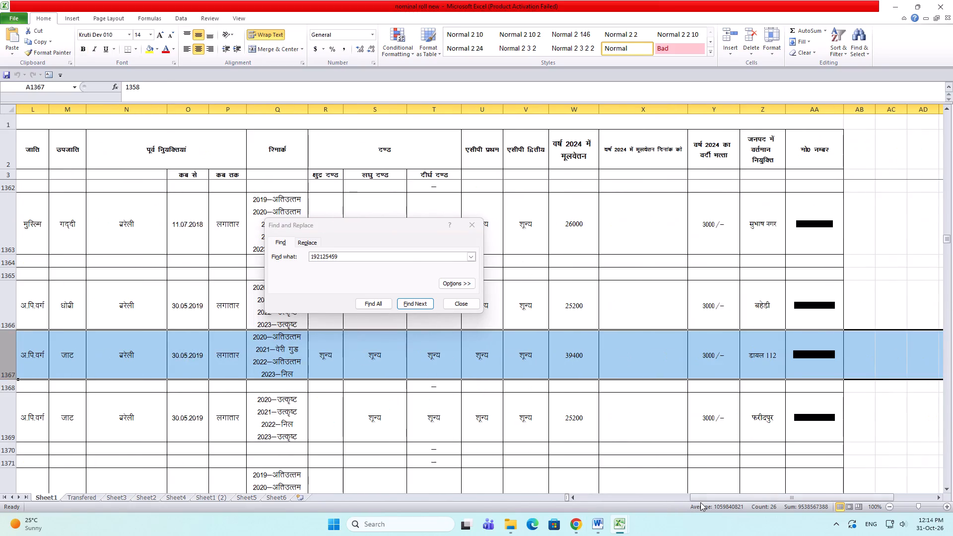